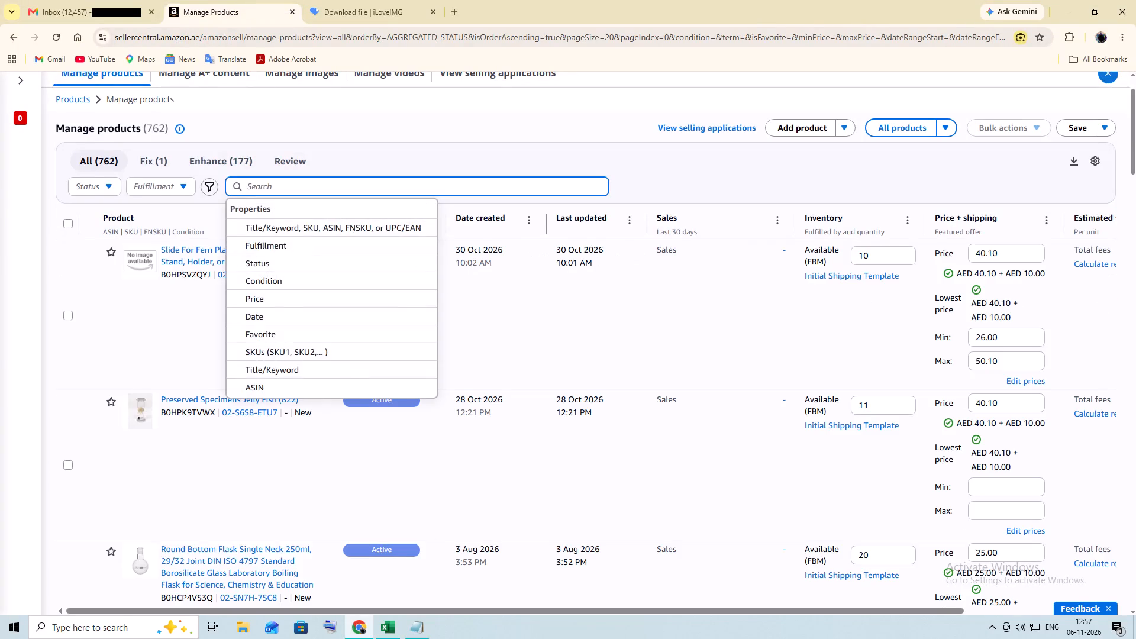
Enter "des" as the search term for the managed products list.
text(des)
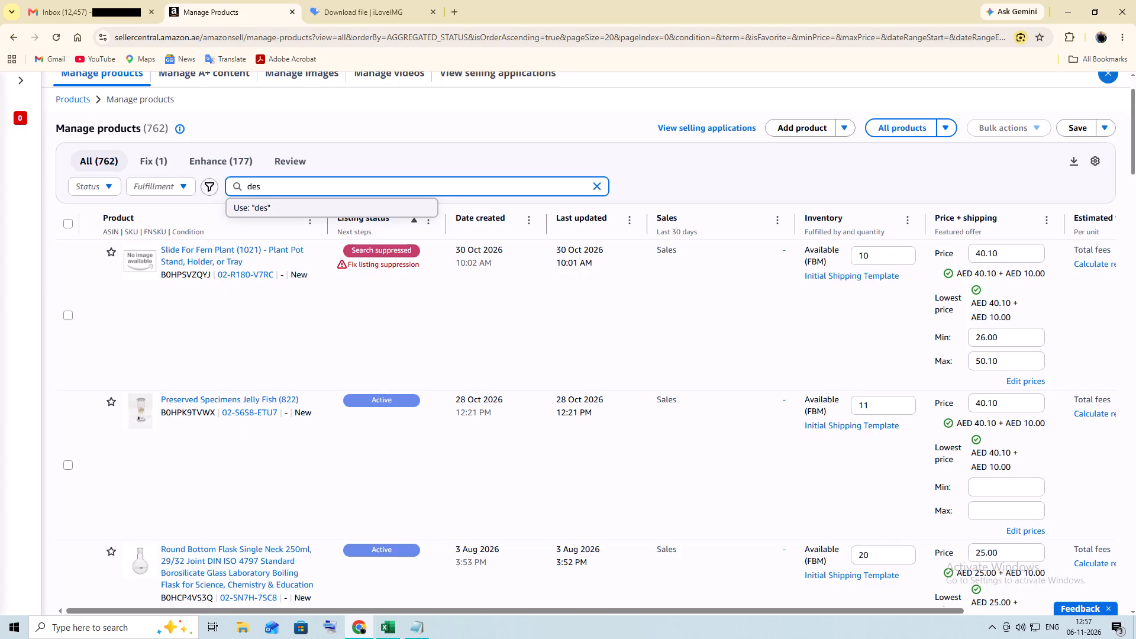
Search the product list for ASIN B0HQJ6WKMT and delete that Desiccator, 150 mm listing.
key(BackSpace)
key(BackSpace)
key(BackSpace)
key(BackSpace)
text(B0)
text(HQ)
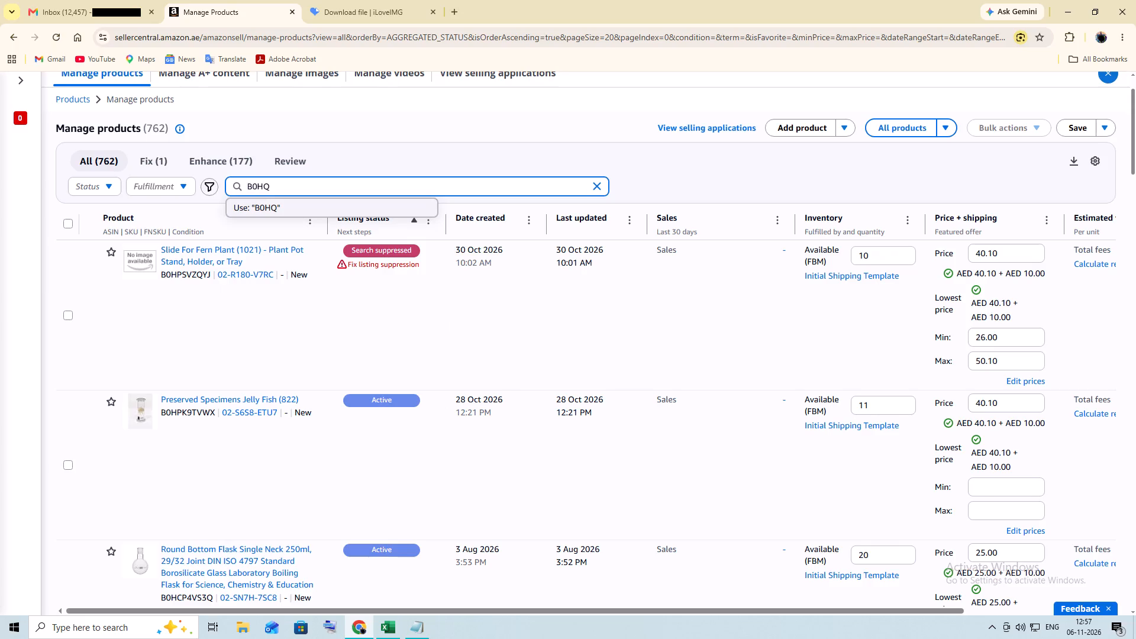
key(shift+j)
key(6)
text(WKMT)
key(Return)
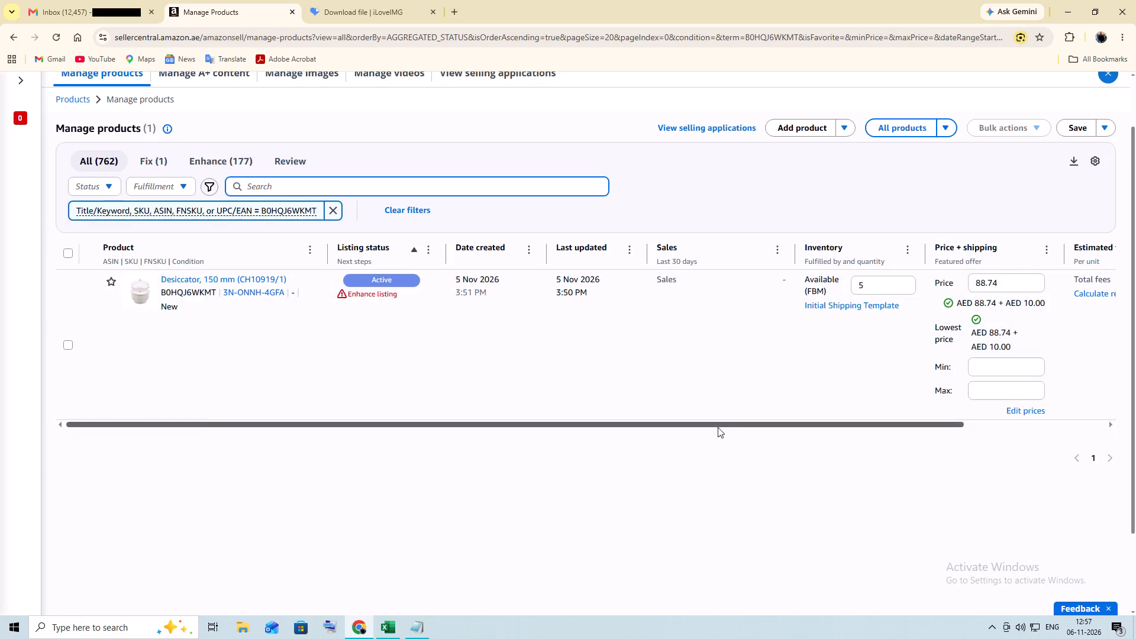
drag(718, 425, 1011, 425)
click(1092, 278)
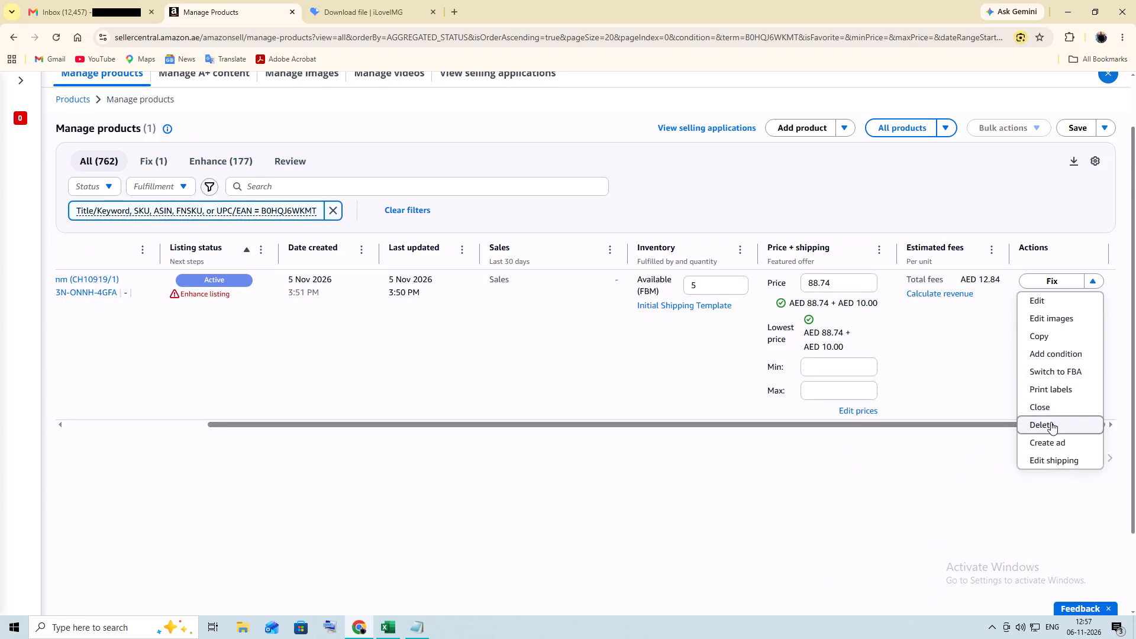
click(1051, 422)
click(707, 431)
Search the product list for ASIN B0HQJLMPD4 and delete that Neutral Glass Desiccator, 210 mm listing.
drag(502, 424, 164, 422)
click(280, 185)
click(377, 153)
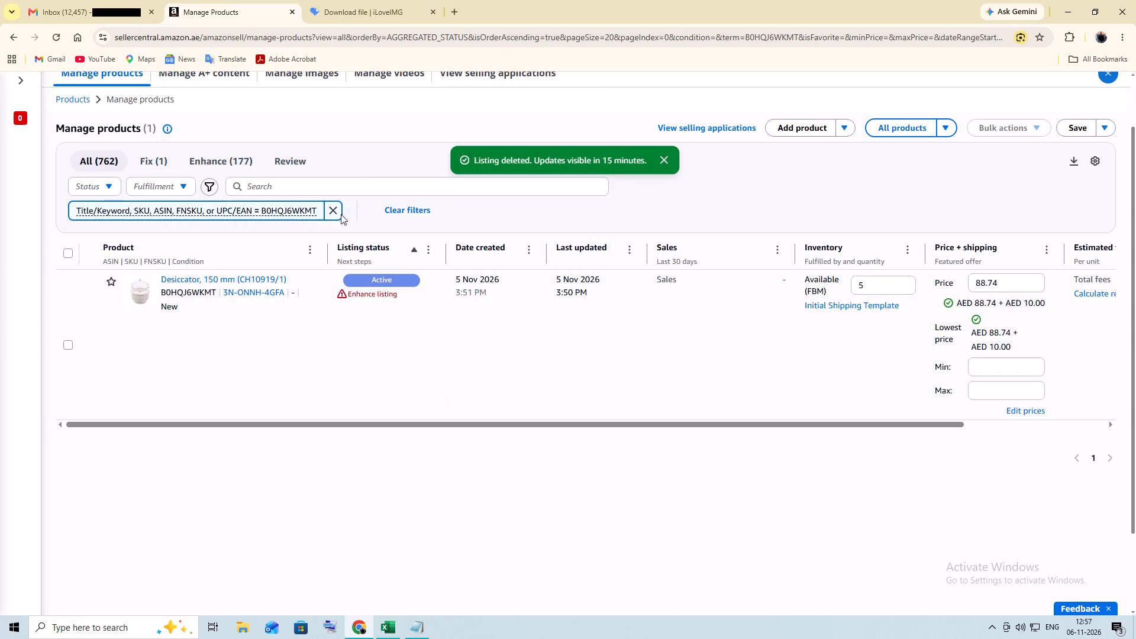
click(322, 177)
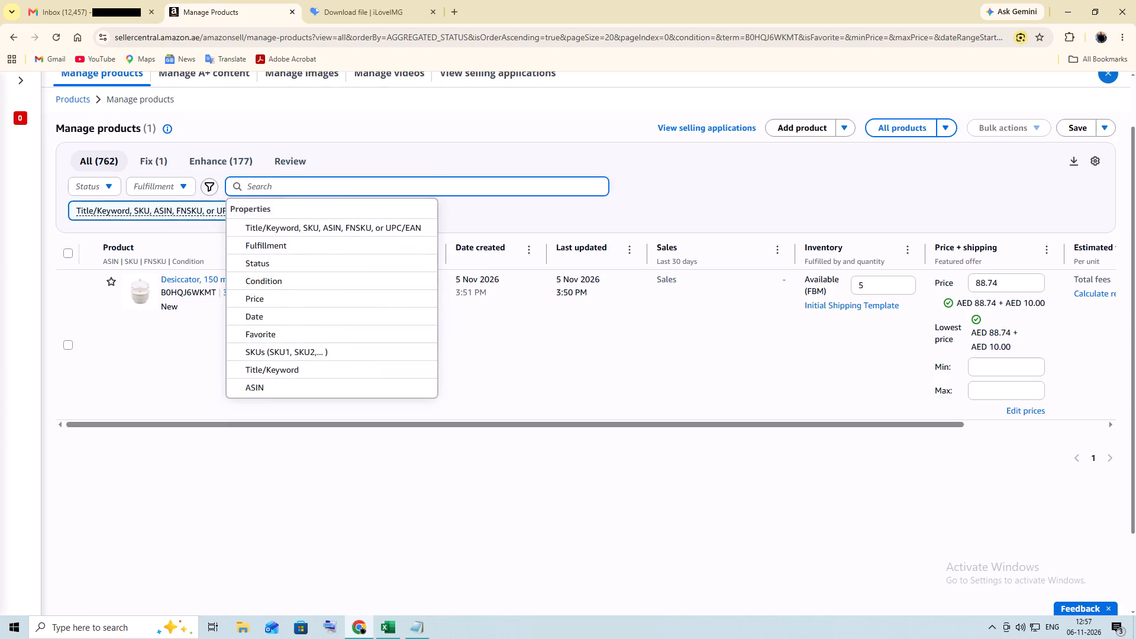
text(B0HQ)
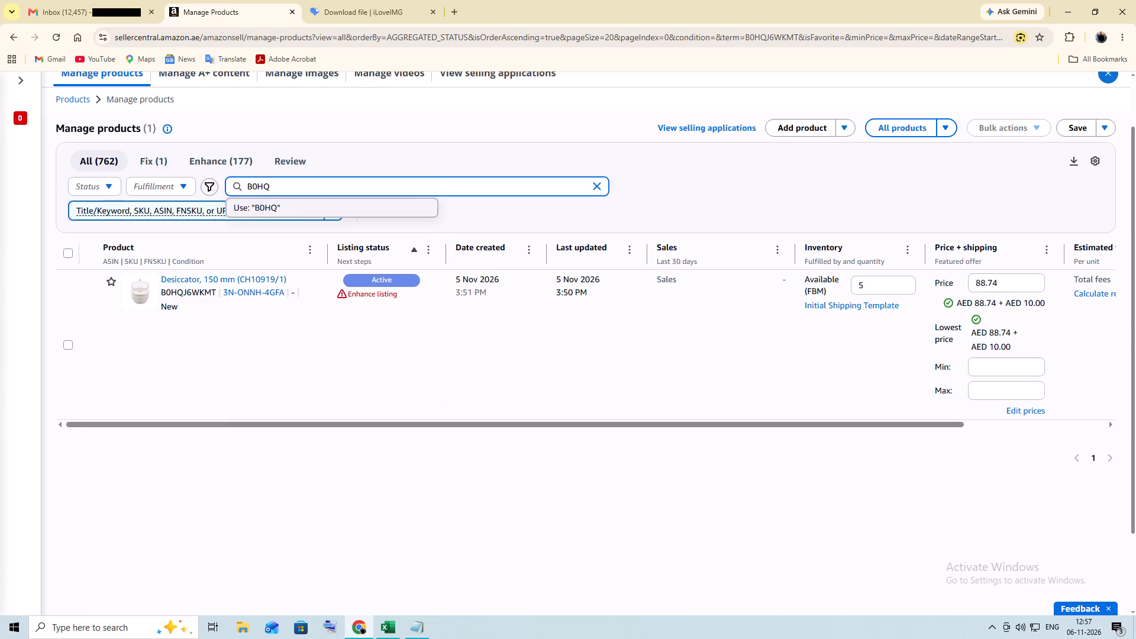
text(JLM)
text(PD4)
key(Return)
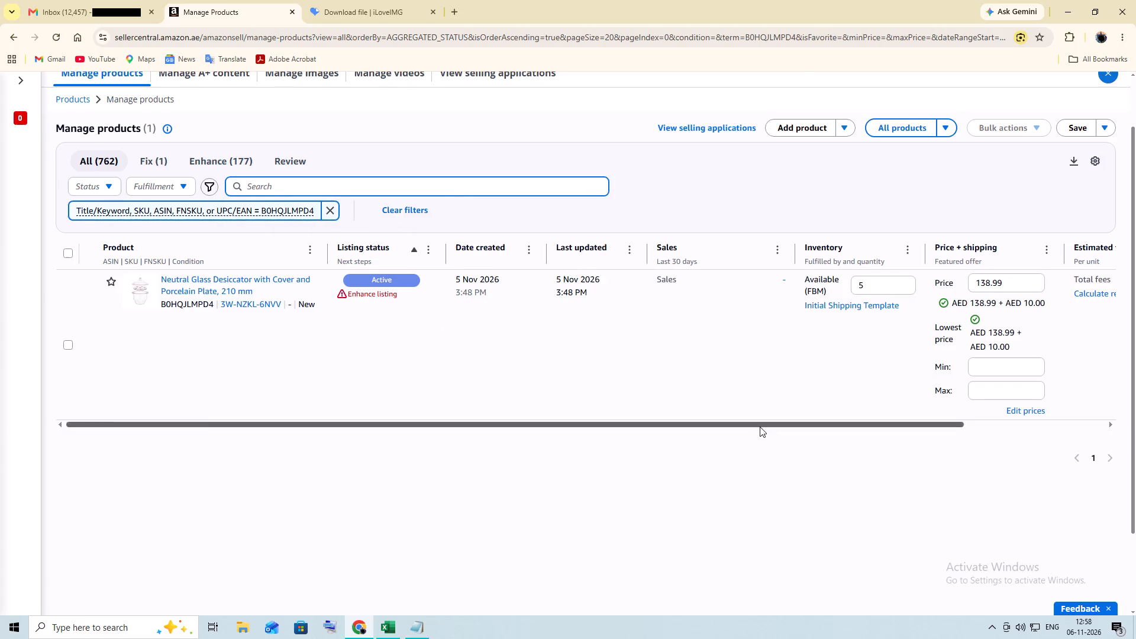
drag(761, 427, 1124, 425)
click(1093, 279)
click(1051, 423)
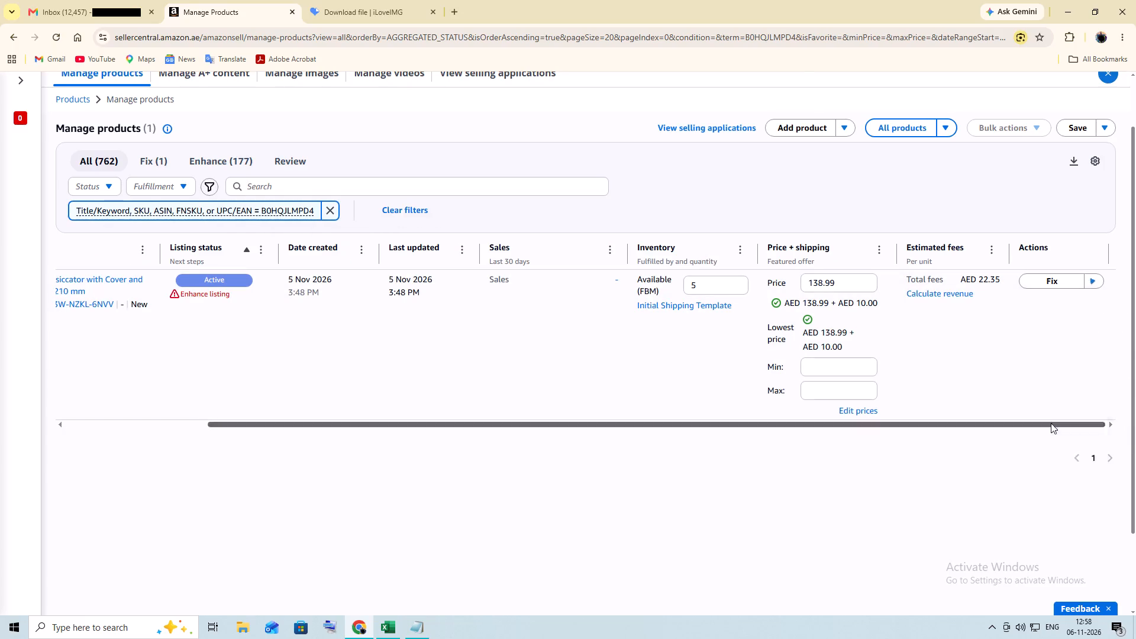
click(695, 428)
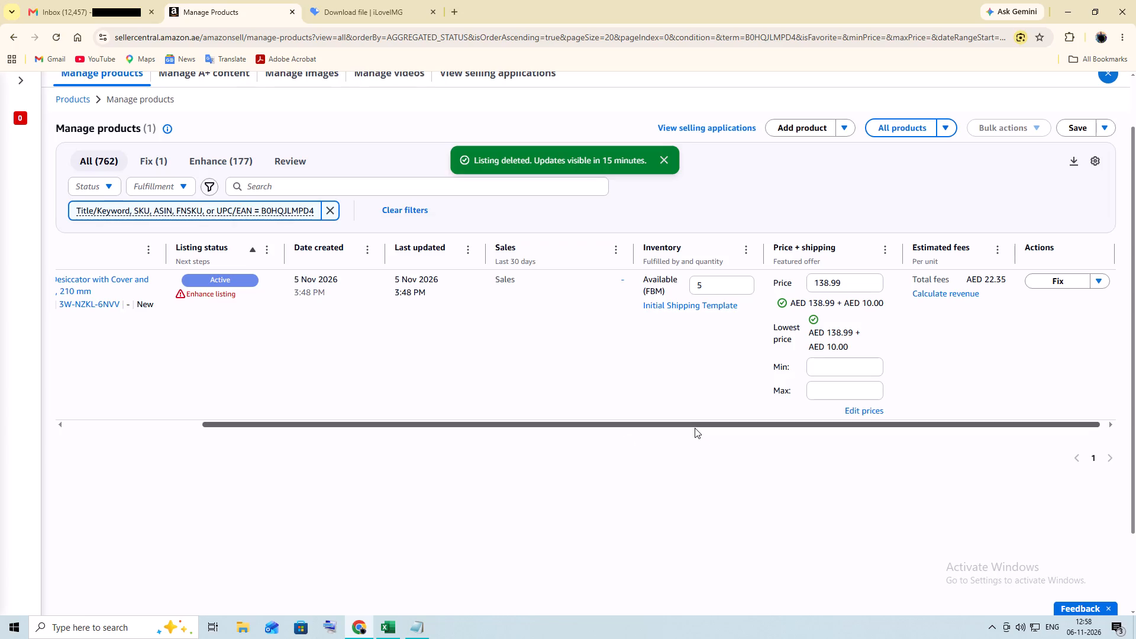
drag(539, 424, 182, 418)
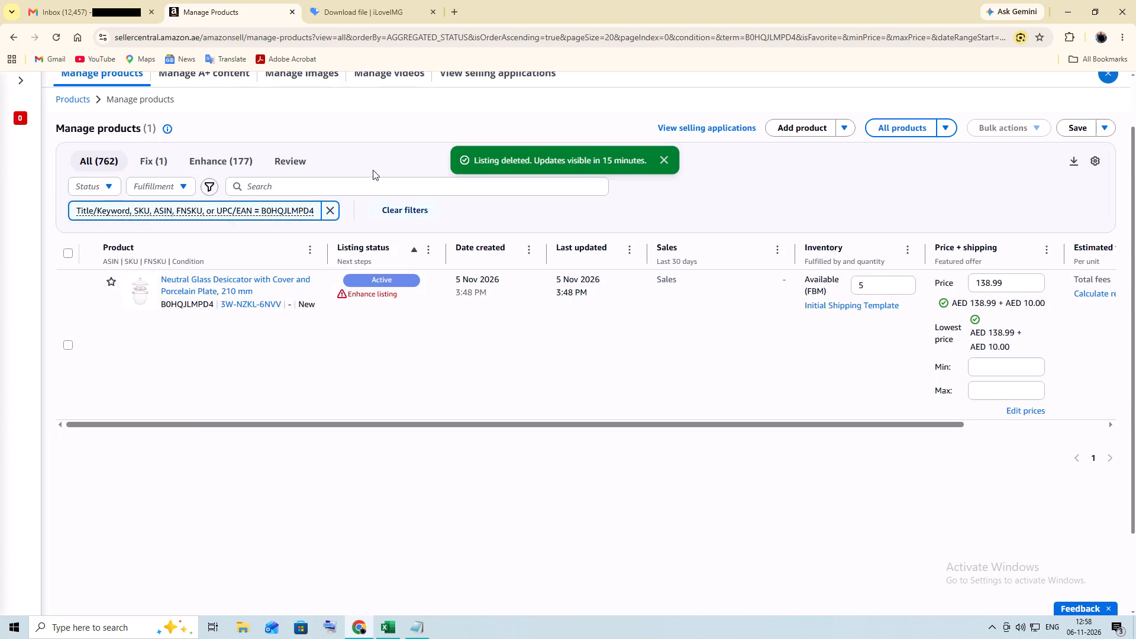
click(373, 166)
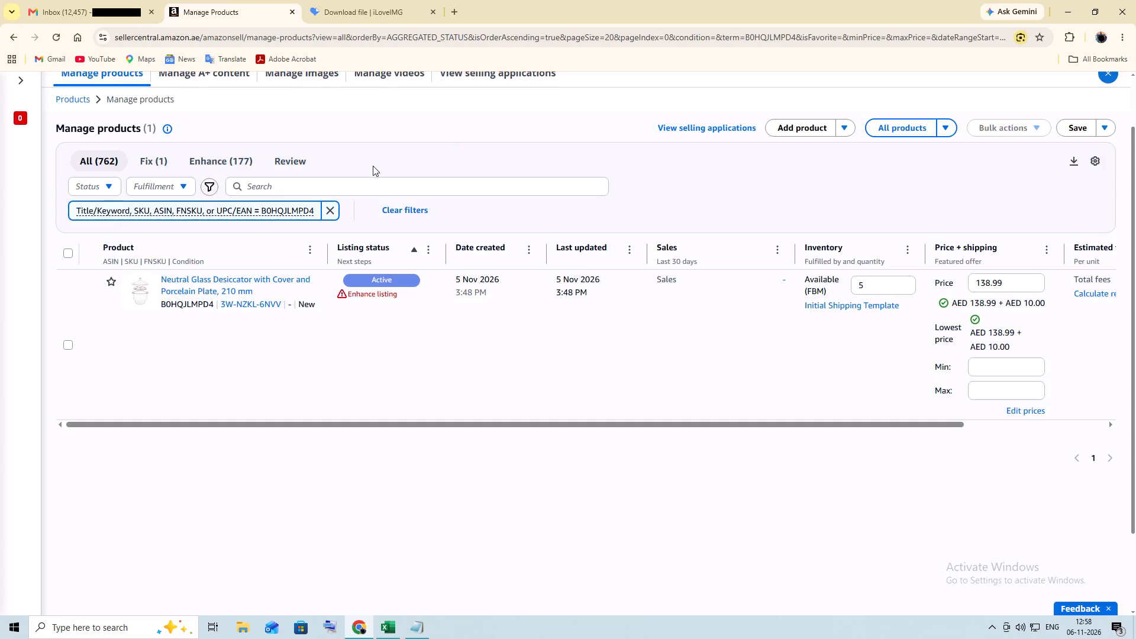
Switch to the inventory stocklist workbook in Excel and look through the in-stock items on the Physics sheet.
click(376, 638)
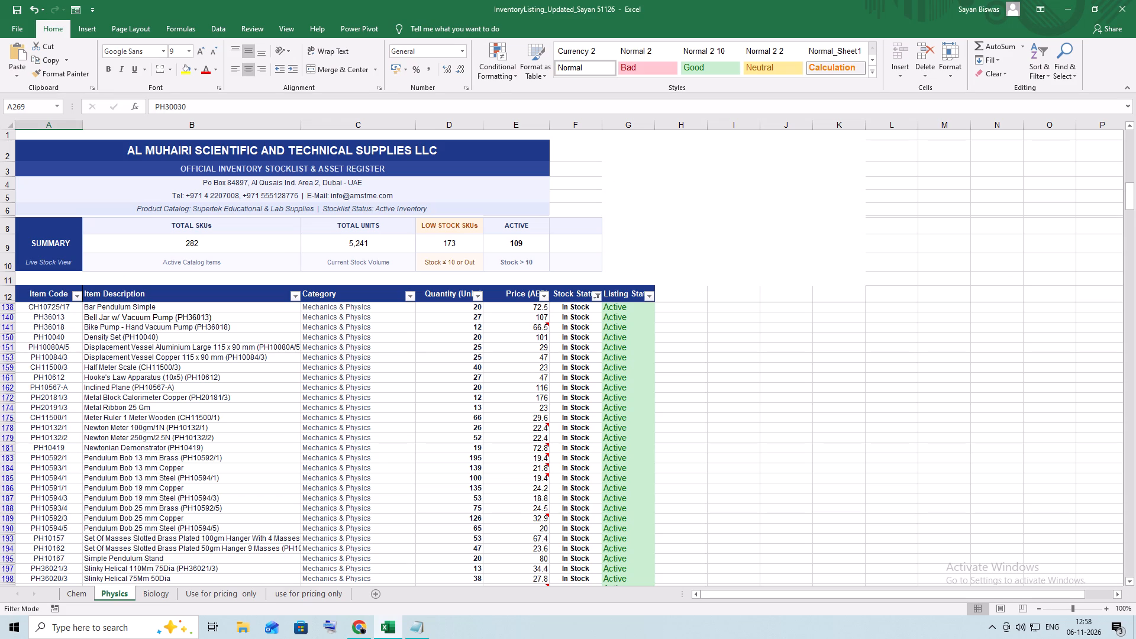
scroll(354, 464, down, 4)
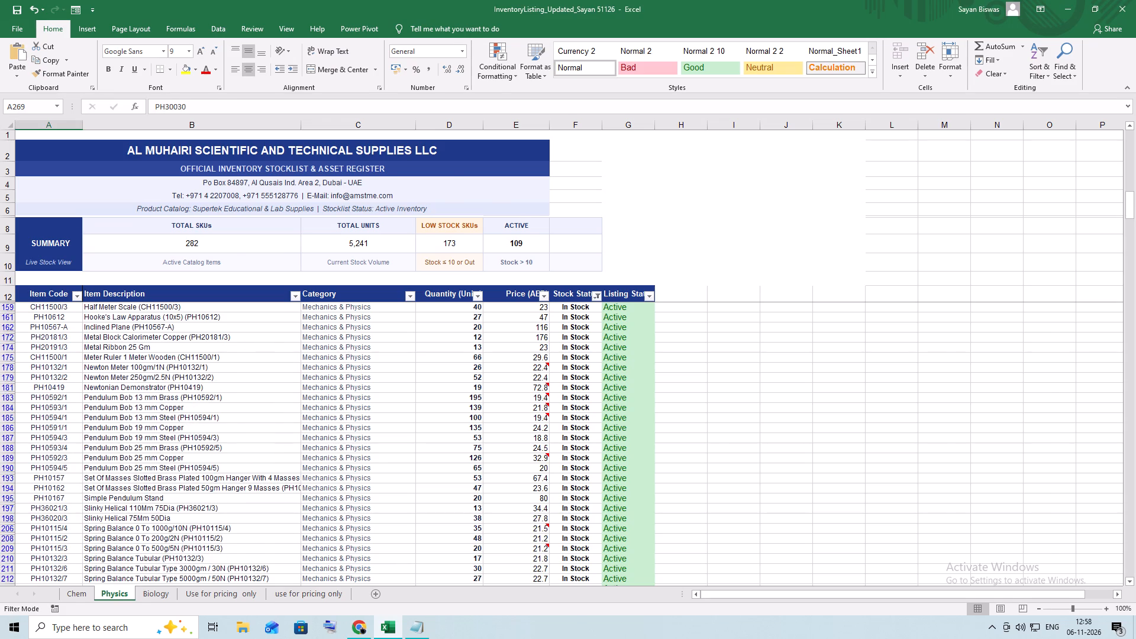
click(82, 596)
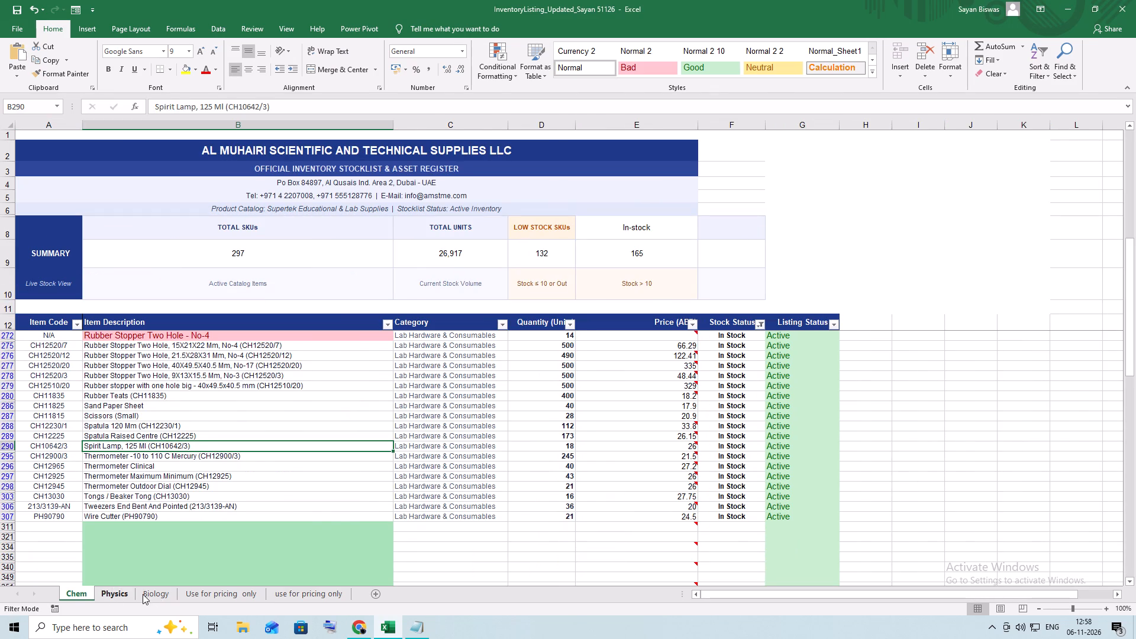
click(111, 594)
scroll(153, 471, down, 15)
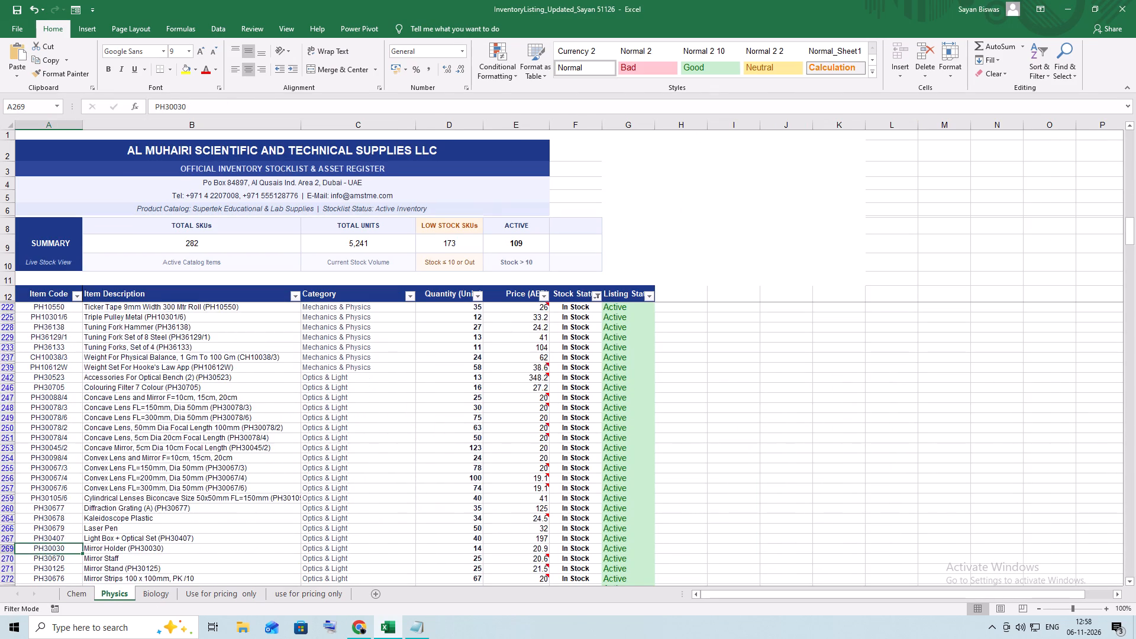
scroll(153, 471, down, 7)
scroll(153, 471, up, 5)
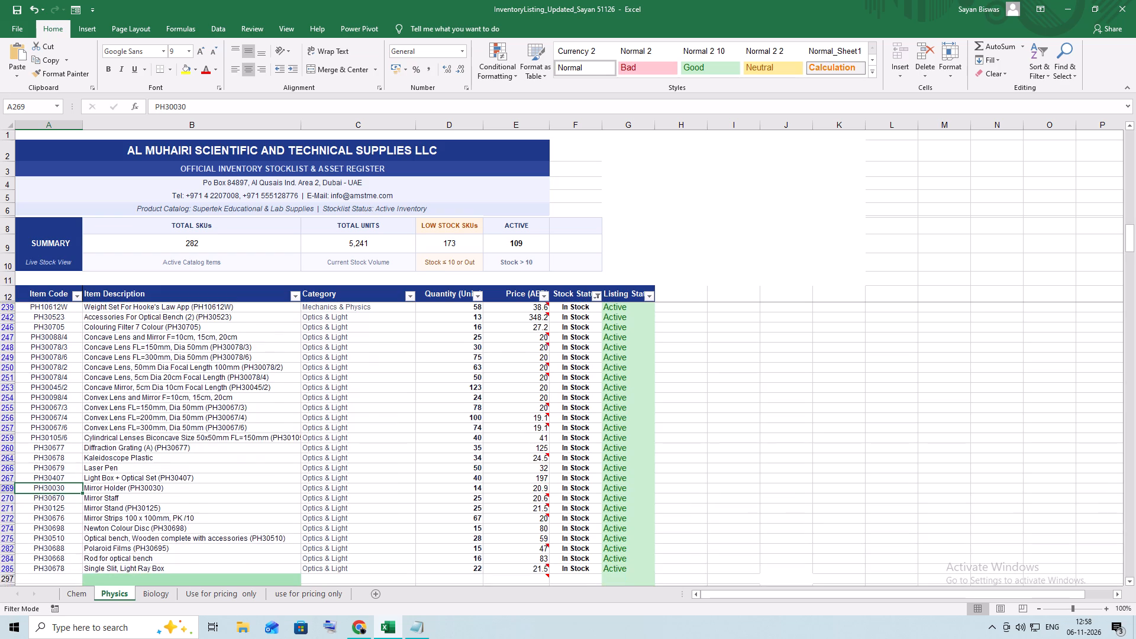
scroll(153, 471, up, 20)
scroll(153, 471, up, 13)
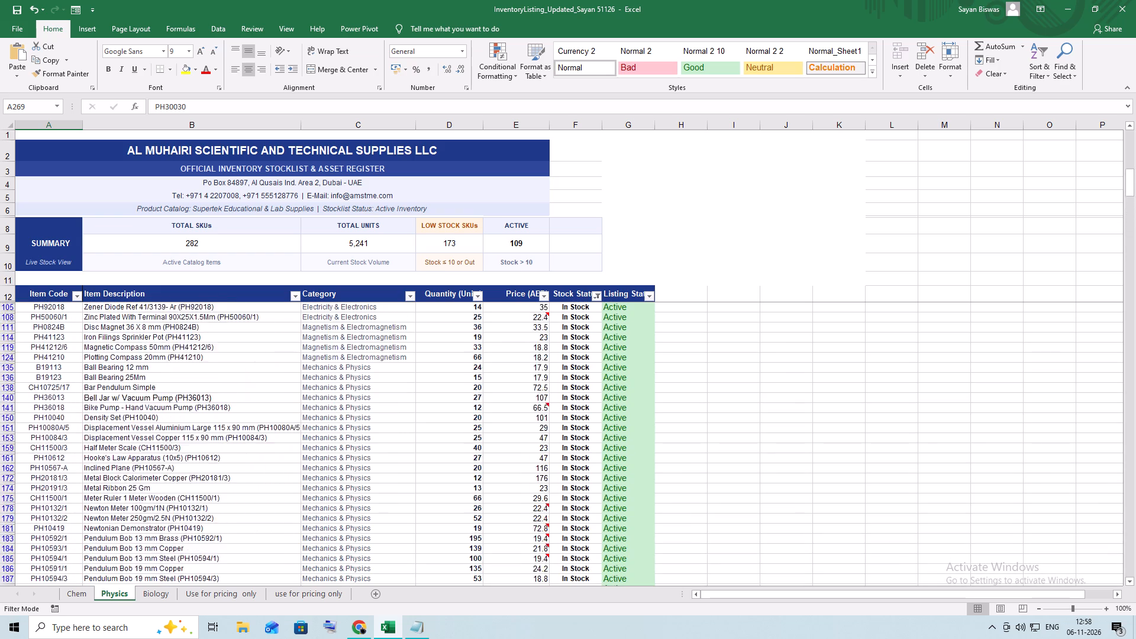
scroll(153, 471, up, 19)
Look through the Chem sheet's in-stock items, from Lab Hardware & Consumables back up to the Glassware & Labware rows.
click(80, 594)
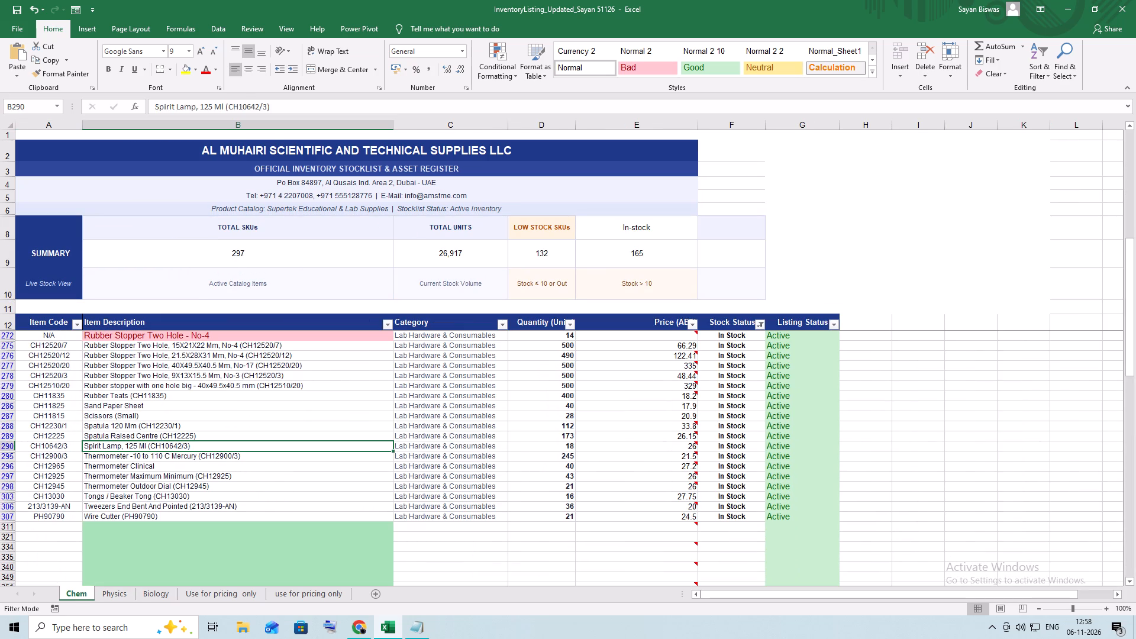
scroll(287, 438, up, 17)
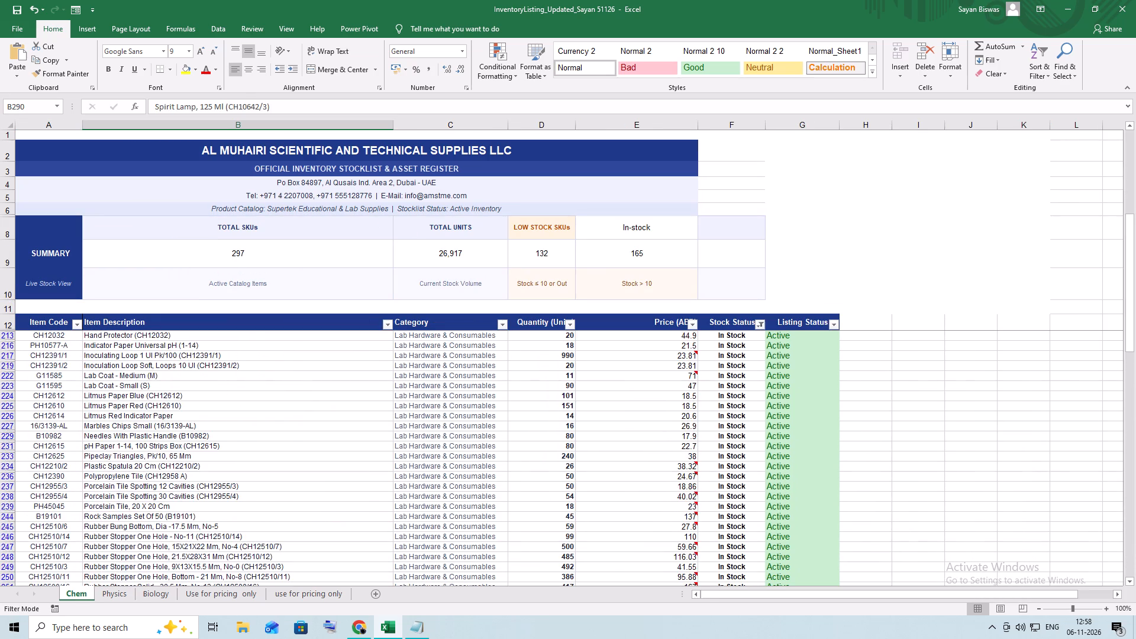
scroll(287, 438, up, 17)
scroll(287, 438, up, 12)
scroll(287, 438, up, 14)
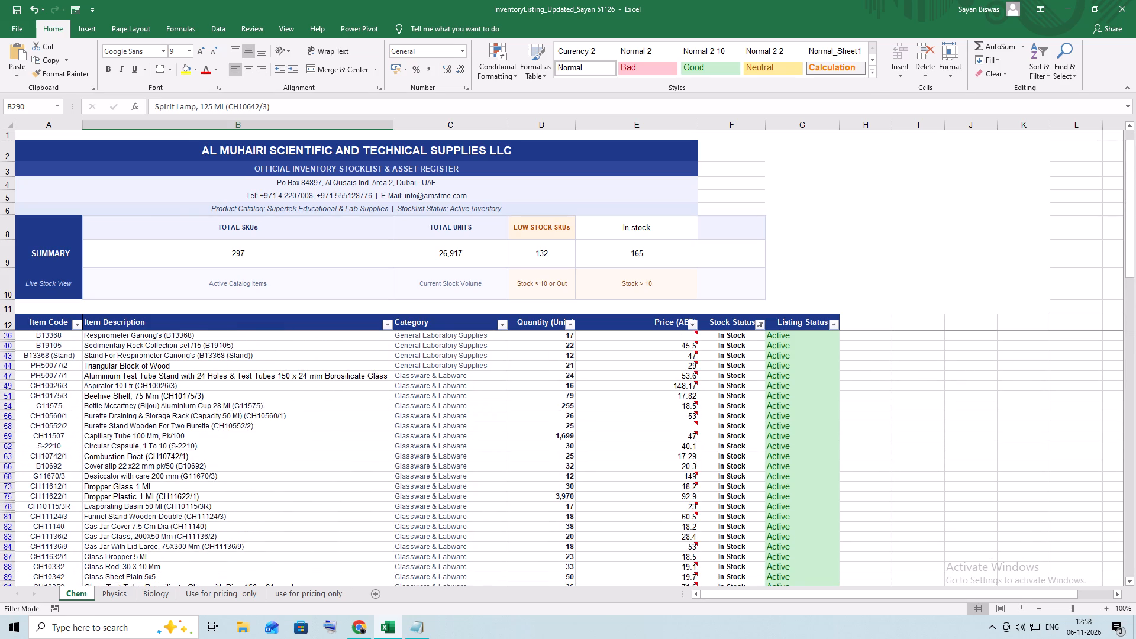
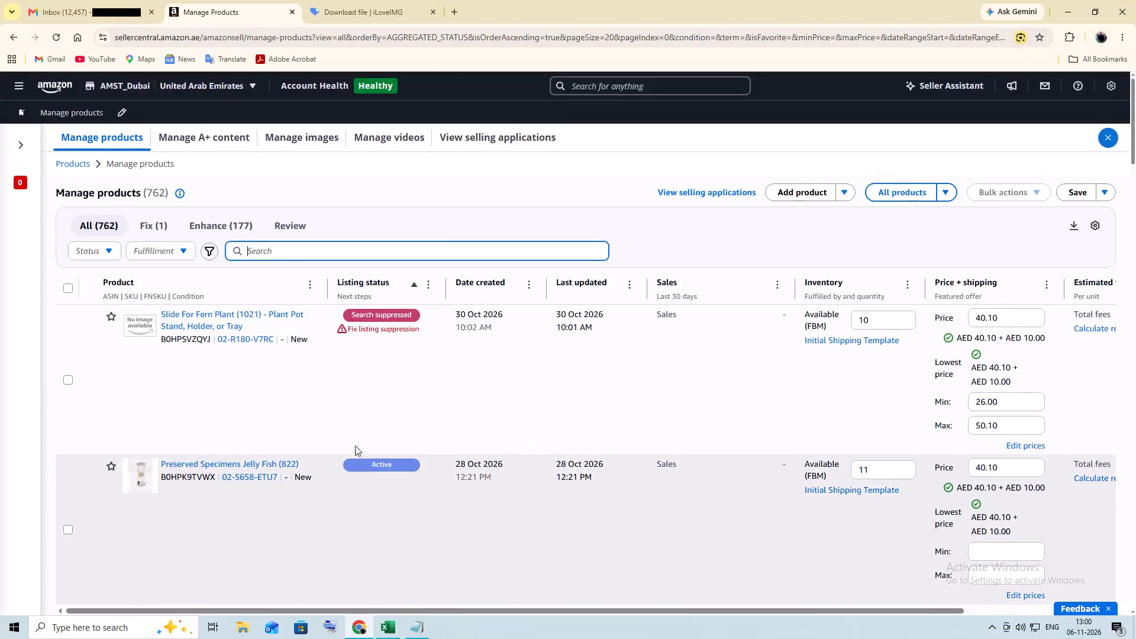
Look through the listings on the current page of the Manage products list, from the suppressed fern plant slide to the measuring cylinders.
scroll(353, 435, down, 6)
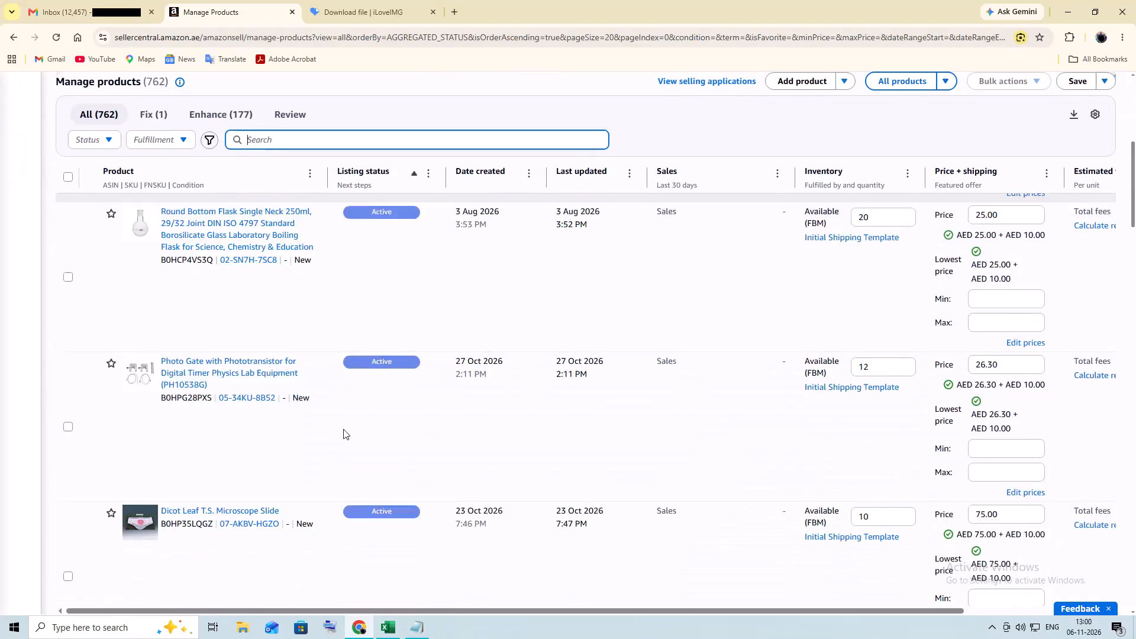
scroll(343, 429, down, 20)
scroll(343, 429, down, 9)
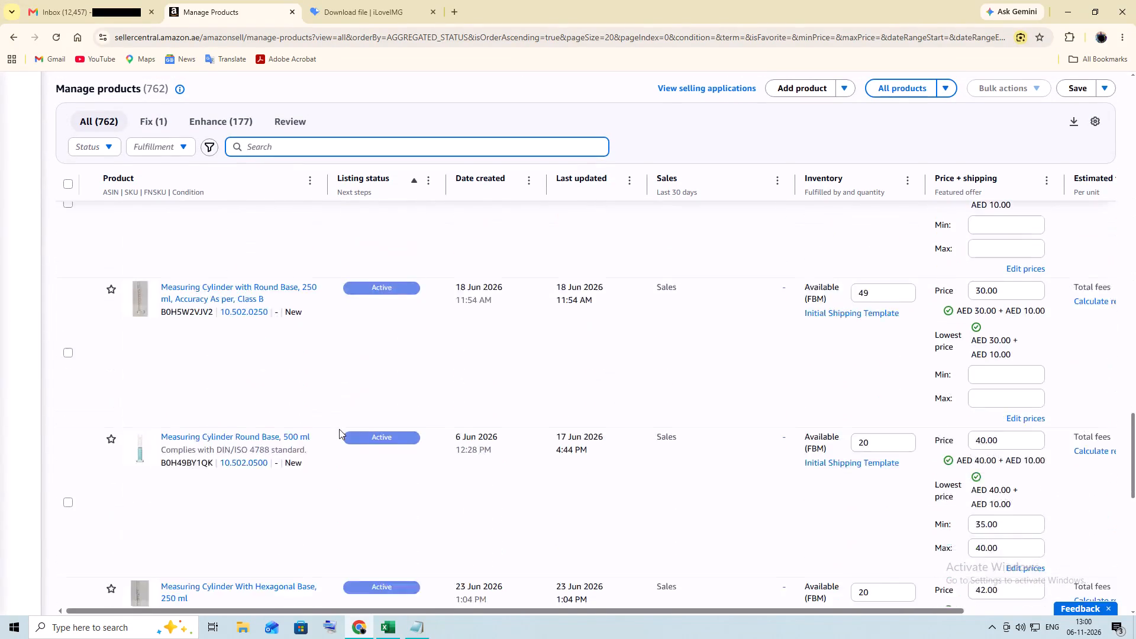
scroll(339, 429, down, 20)
scroll(339, 429, up, 8)
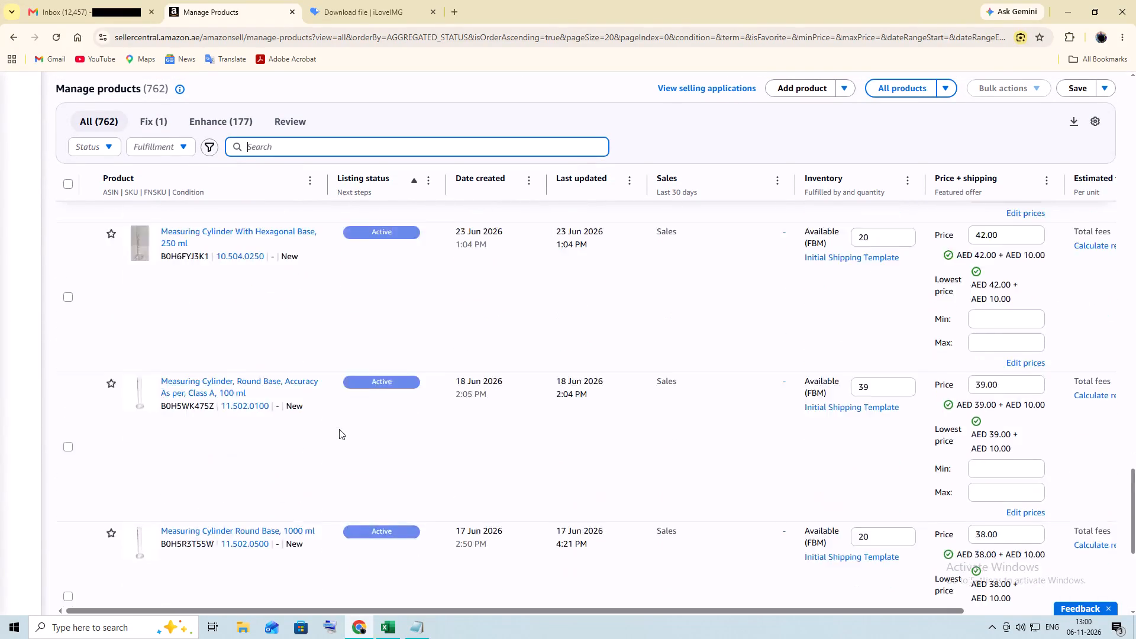
scroll(339, 429, up, 20)
scroll(339, 429, up, 12)
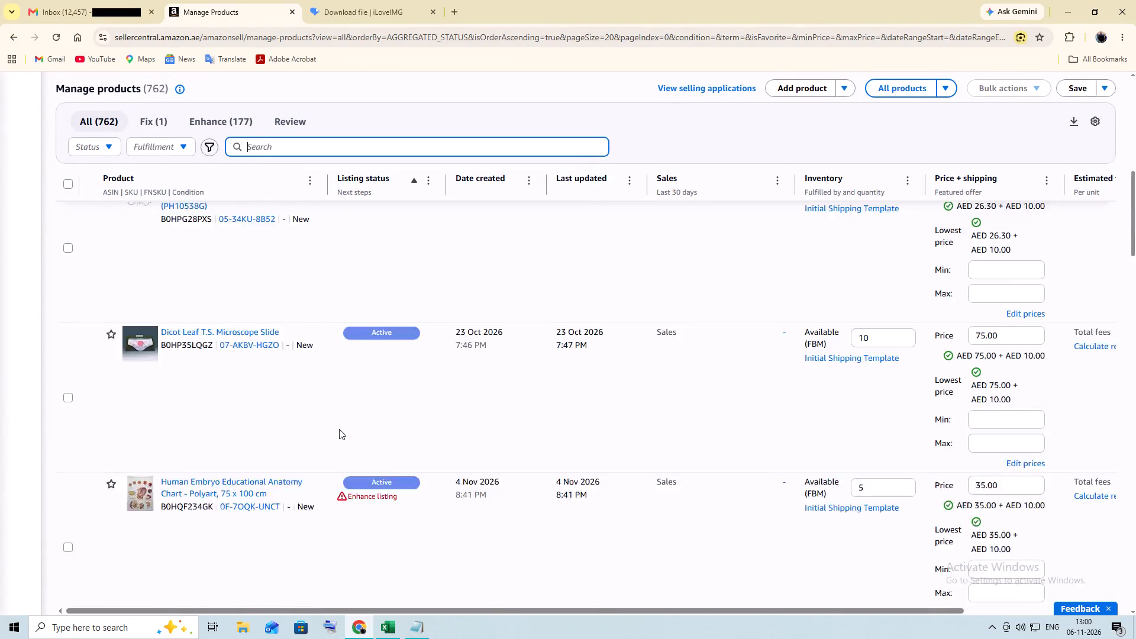
scroll(339, 429, up, 19)
click(366, 220)
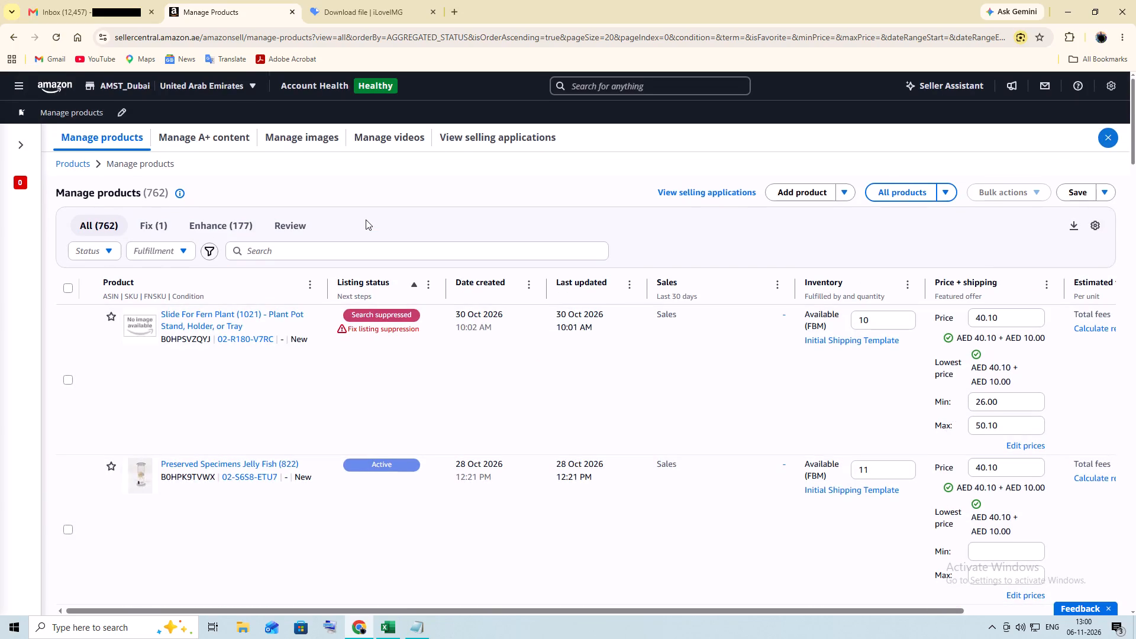
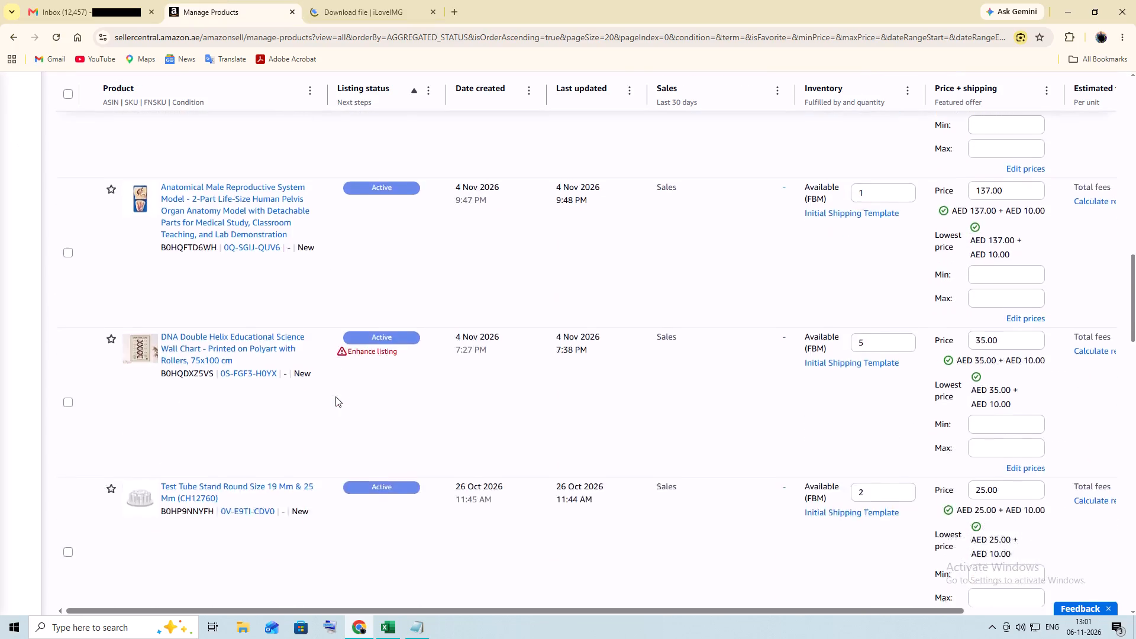
Switch to Seller Central in Chrome and look through the first page of listings on Manage Products.
scroll(335, 396, down, 20)
scroll(335, 396, down, 9)
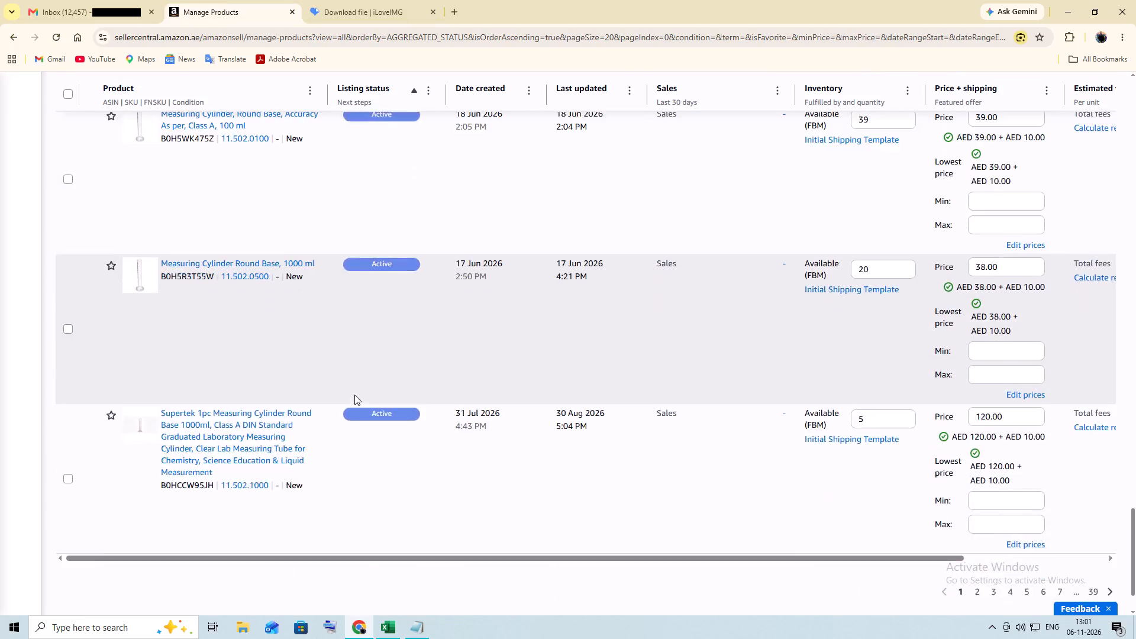
scroll(354, 395, down, 2)
scroll(361, 402, up, 15)
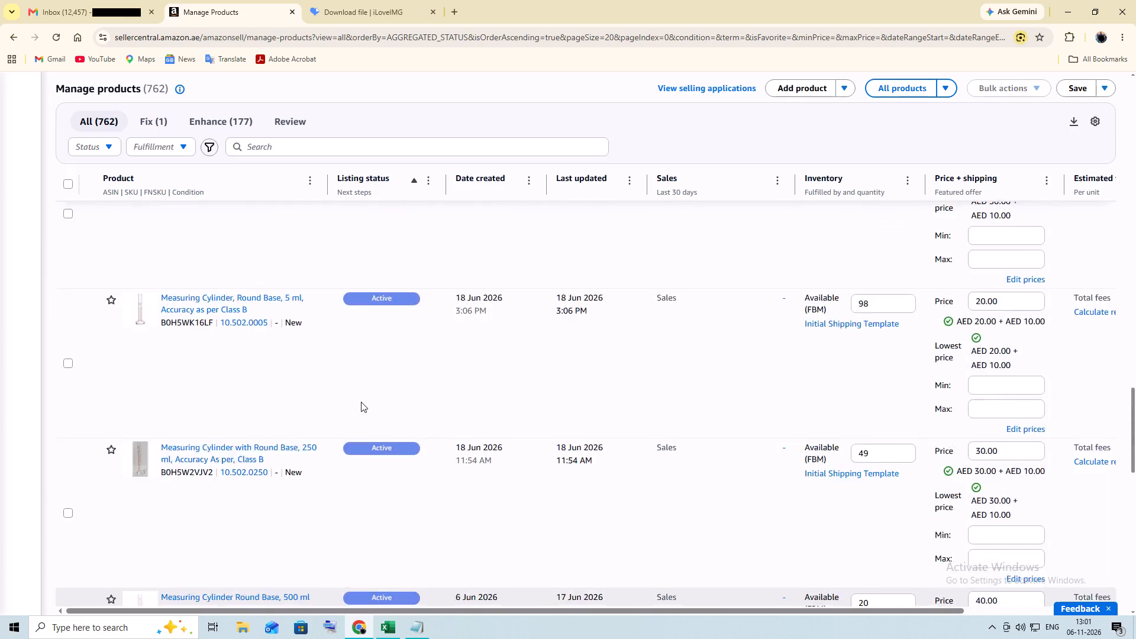
scroll(361, 402, up, 20)
scroll(361, 402, up, 12)
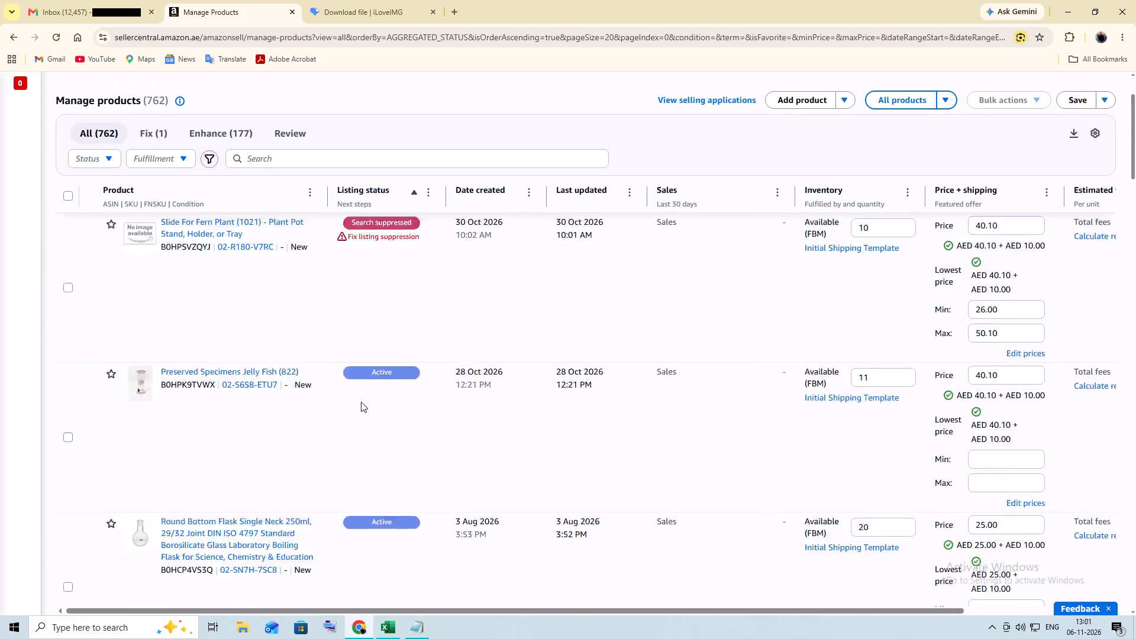
scroll(361, 402, up, 7)
click(373, 225)
Search Google in a new browser tab for "cyclone bay of bengal" and skim the results and top stories.
click(452, 8)
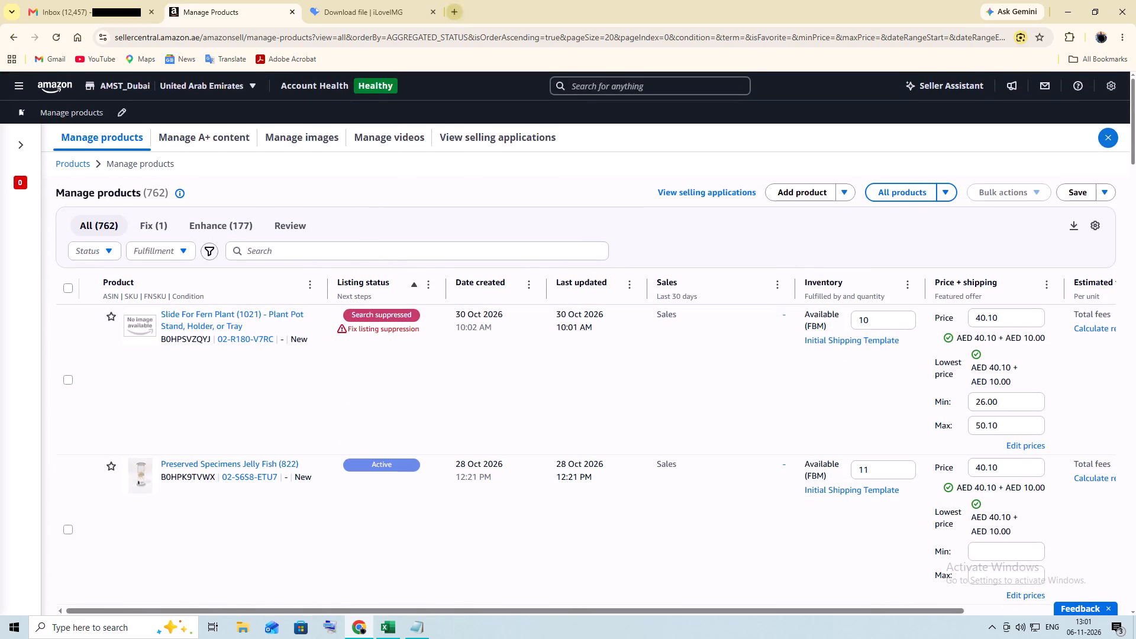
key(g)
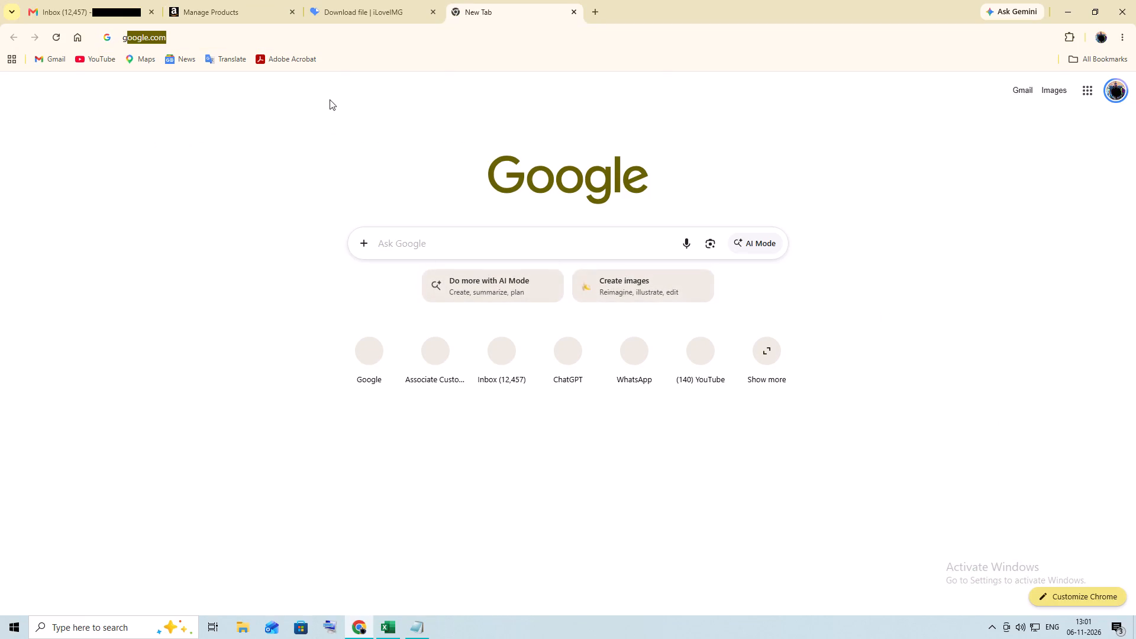
click(161, 64)
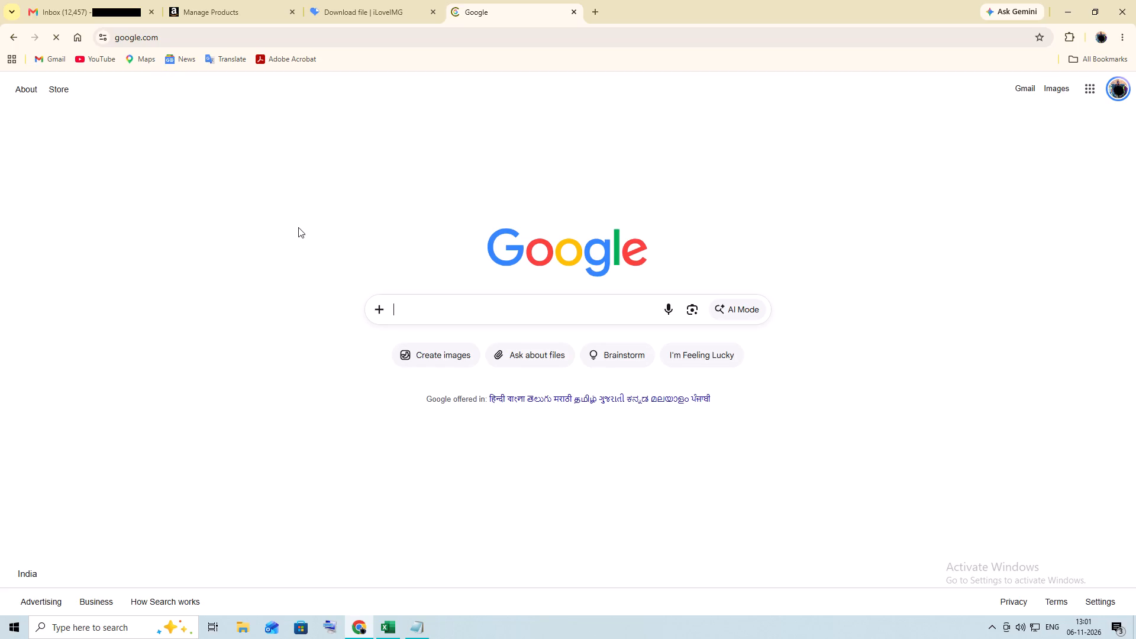
click(442, 312)
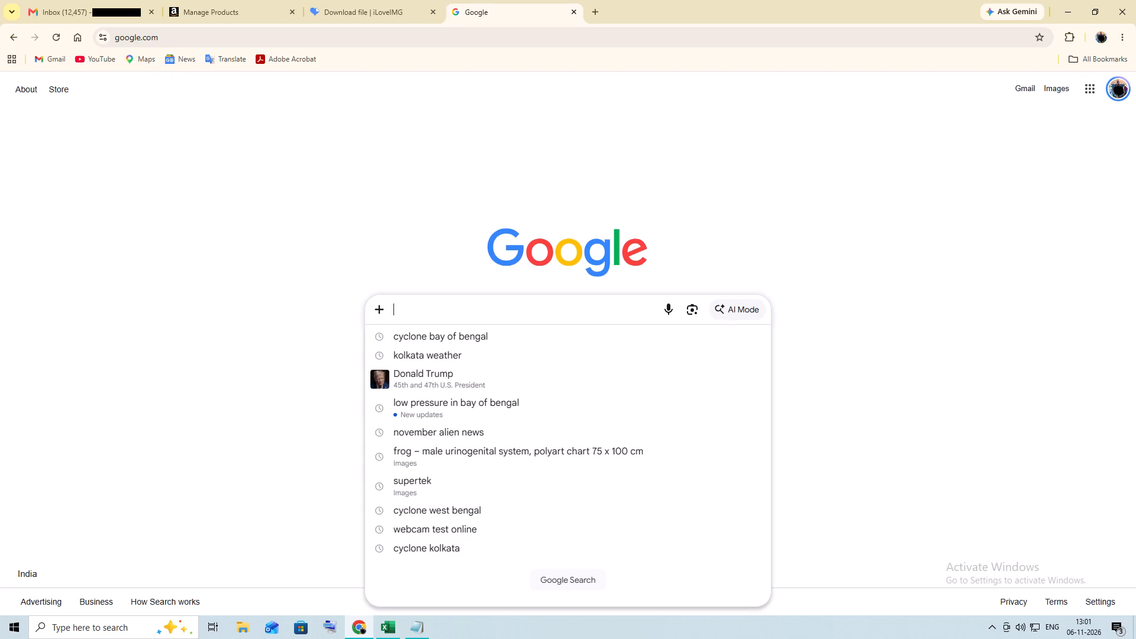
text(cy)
click(470, 333)
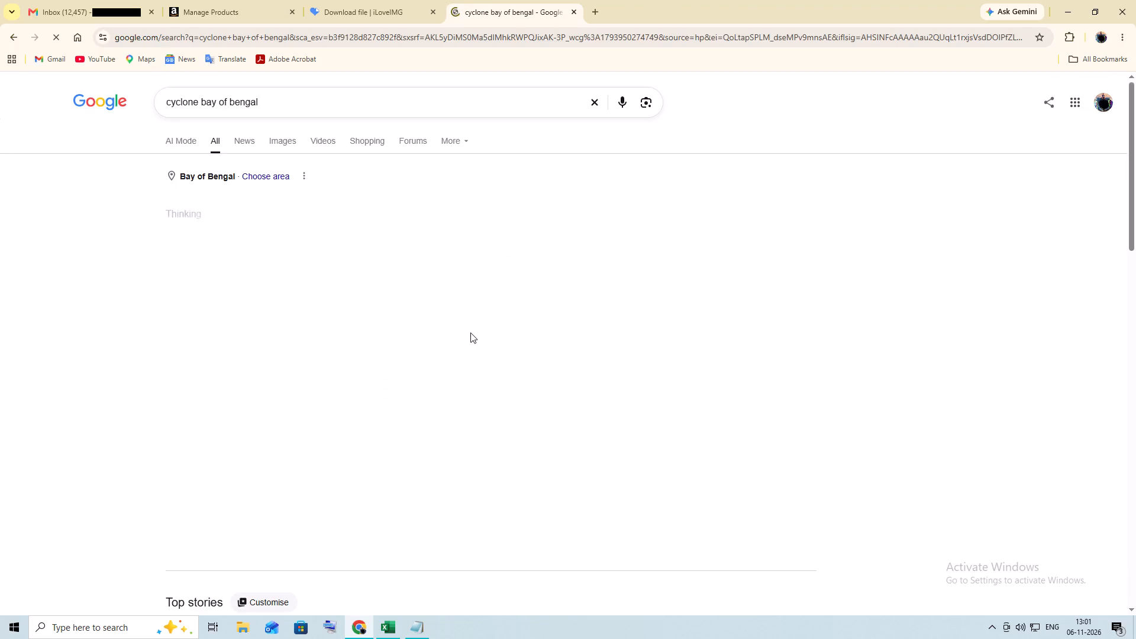
scroll(470, 333, down, 5)
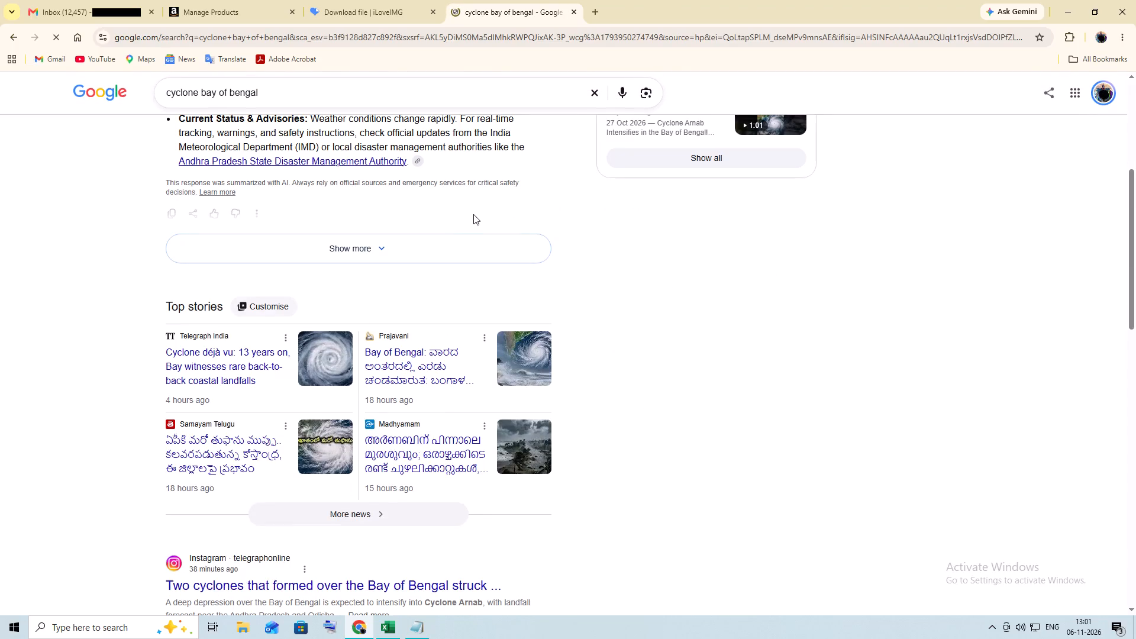
Search Google for "low pressure in bay of bengal" instead and skim the news results.
drag(283, 95, 142, 96)
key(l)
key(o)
click(262, 124)
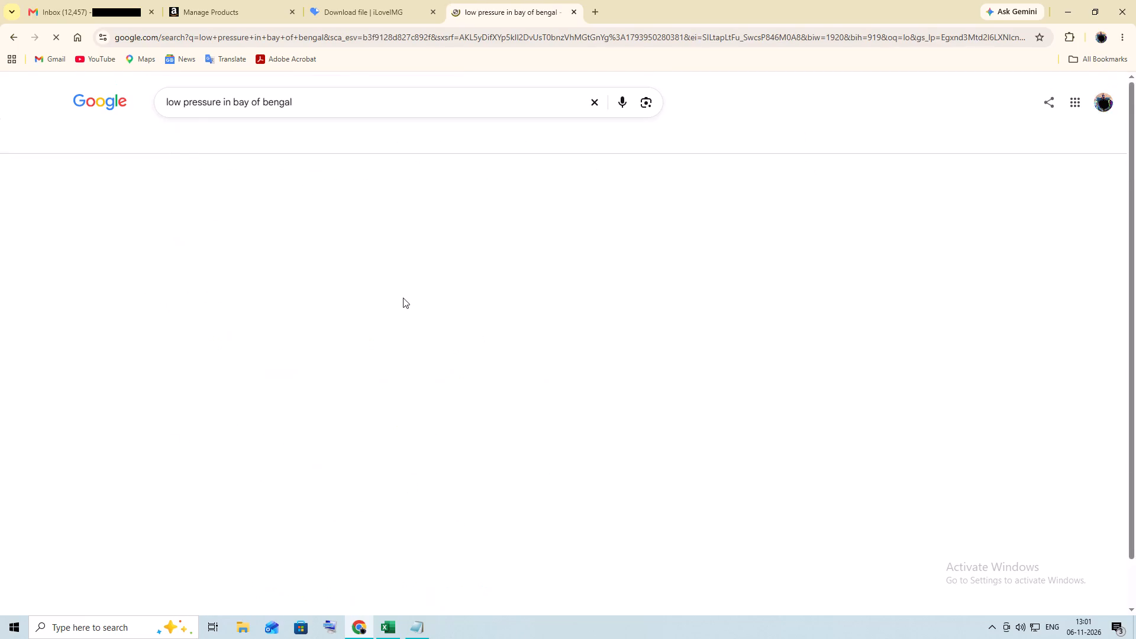
scroll(446, 356, down, 5)
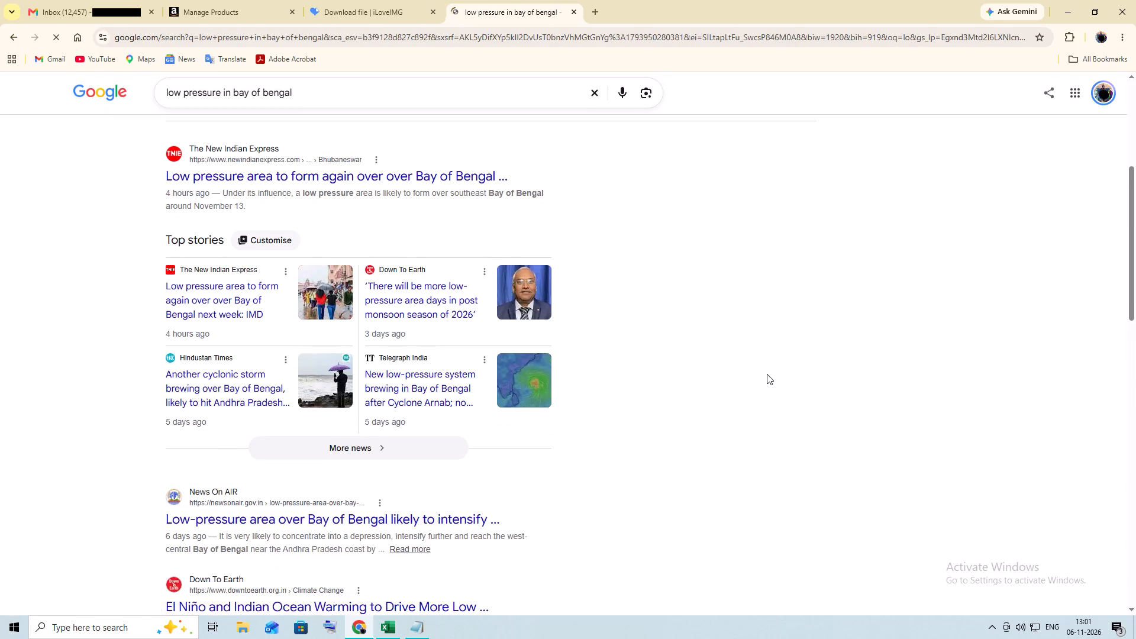
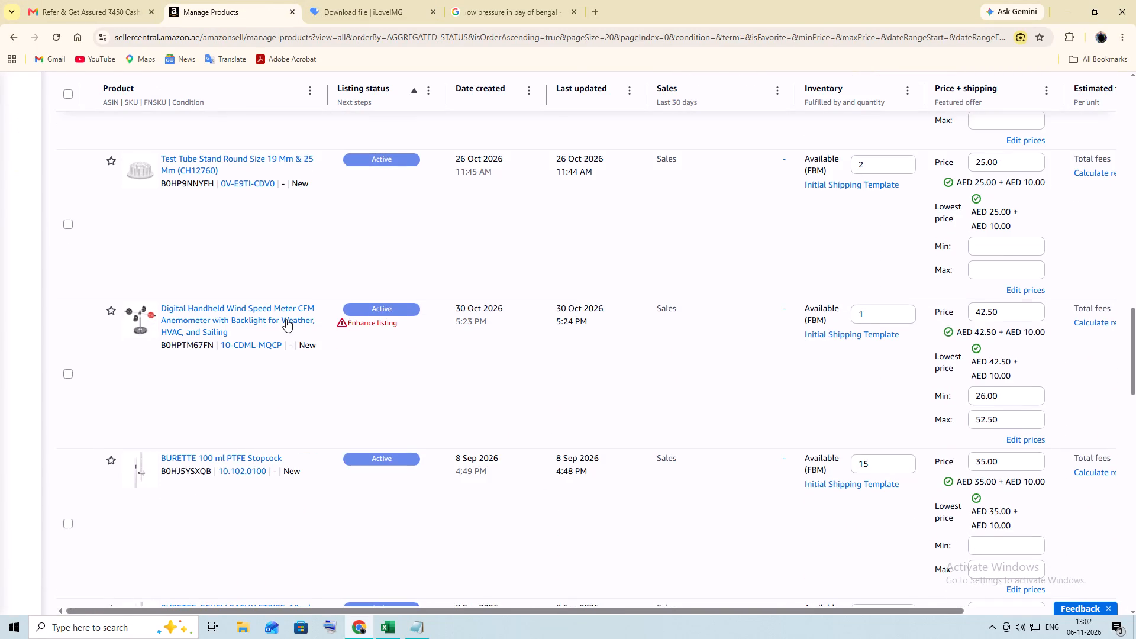
Look through the active listings on the Manage Products page, down to the measuring cylinders and back up to the first listing.
scroll(286, 319, down, 14)
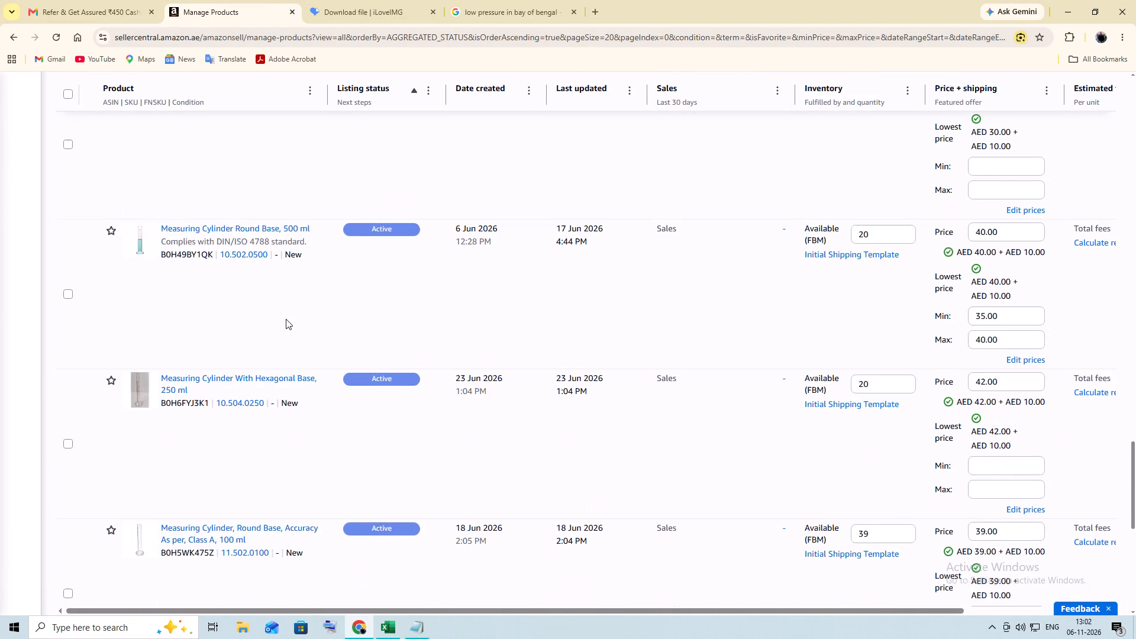
scroll(286, 319, up, 20)
scroll(286, 319, up, 9)
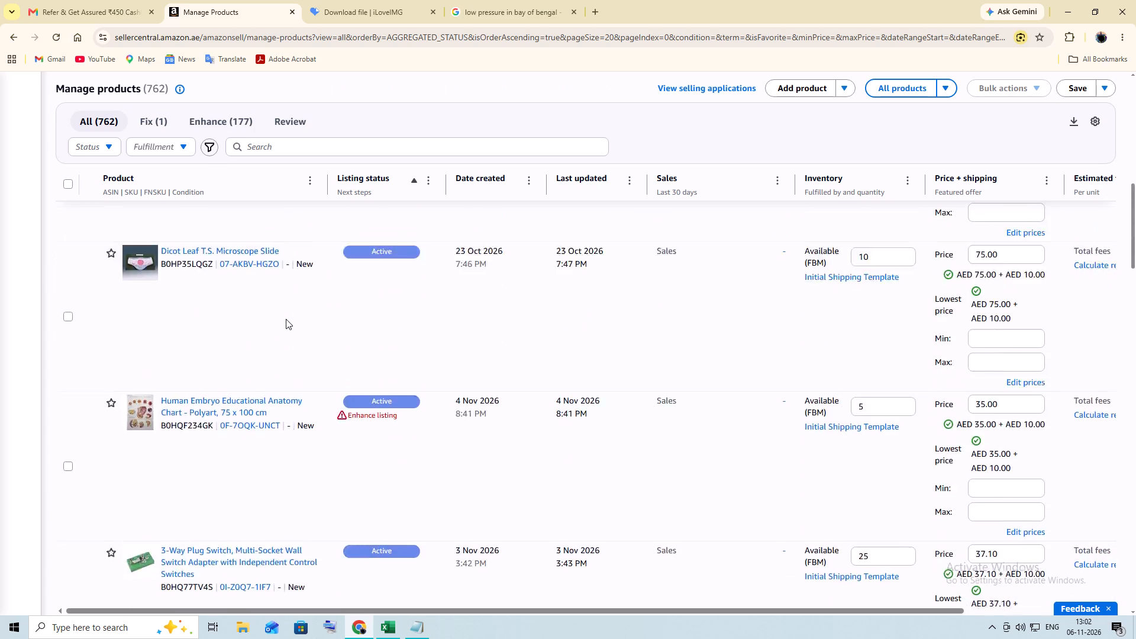
scroll(286, 319, up, 16)
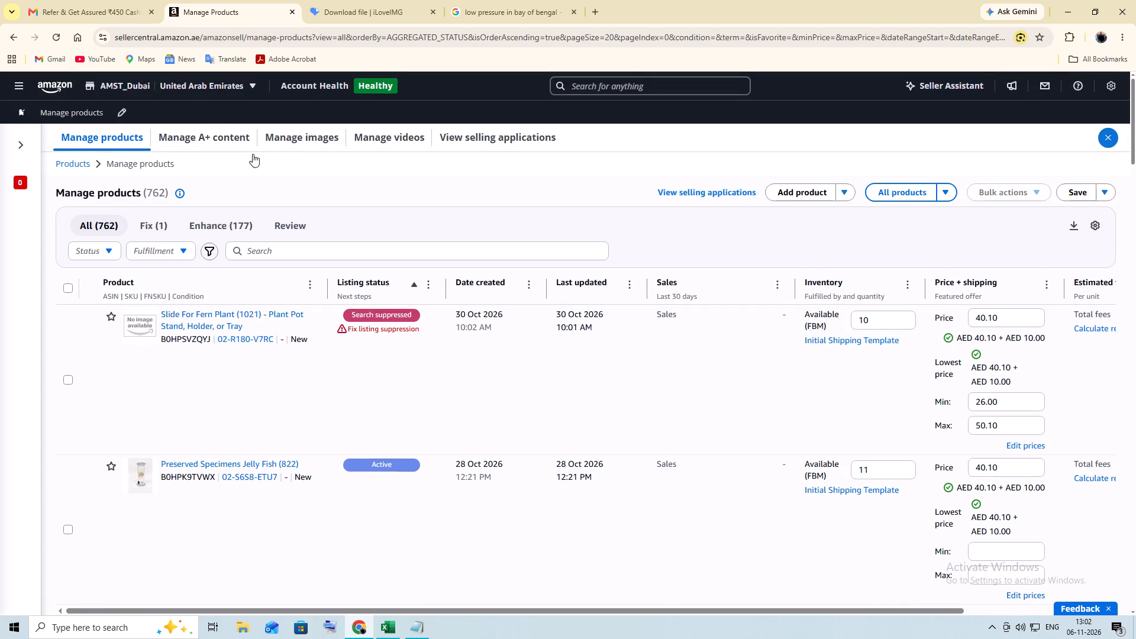
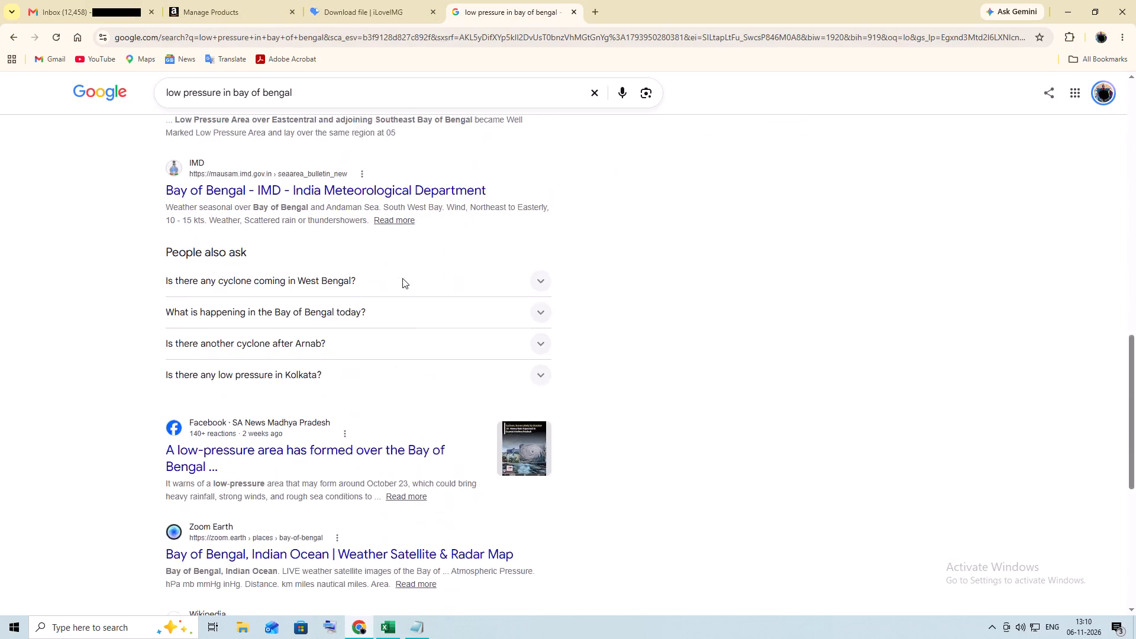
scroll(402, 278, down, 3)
Switch to the Excel stocklist workbook and look through the in-stock Glassware & Labware rows on the Chem sheet.
click(386, 627)
scroll(340, 485, down, 7)
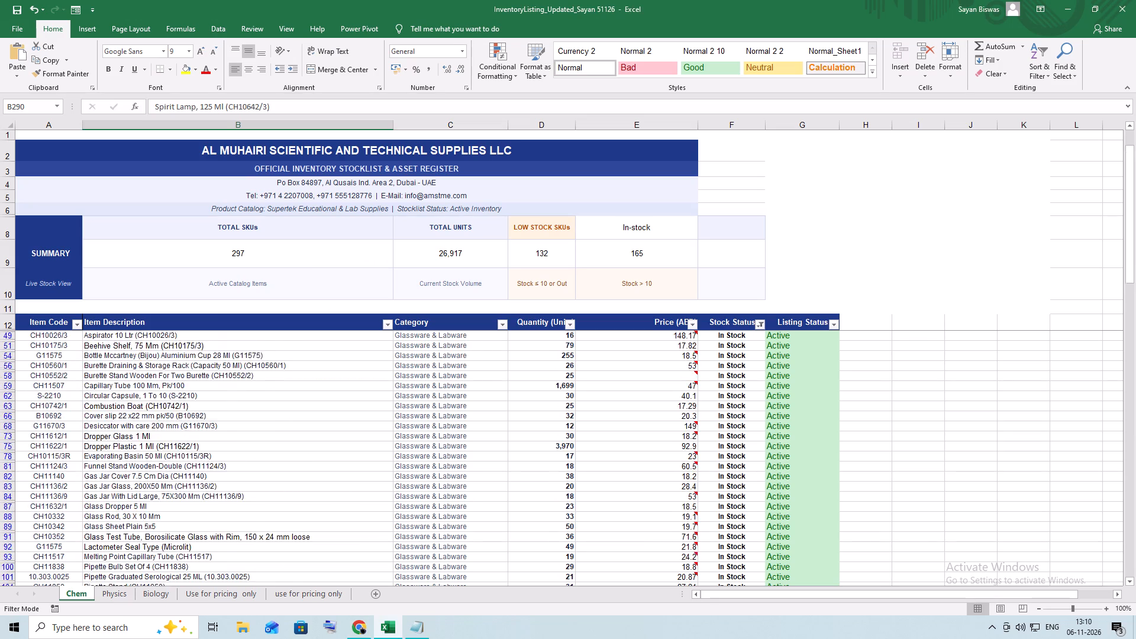
scroll(340, 485, down, 1)
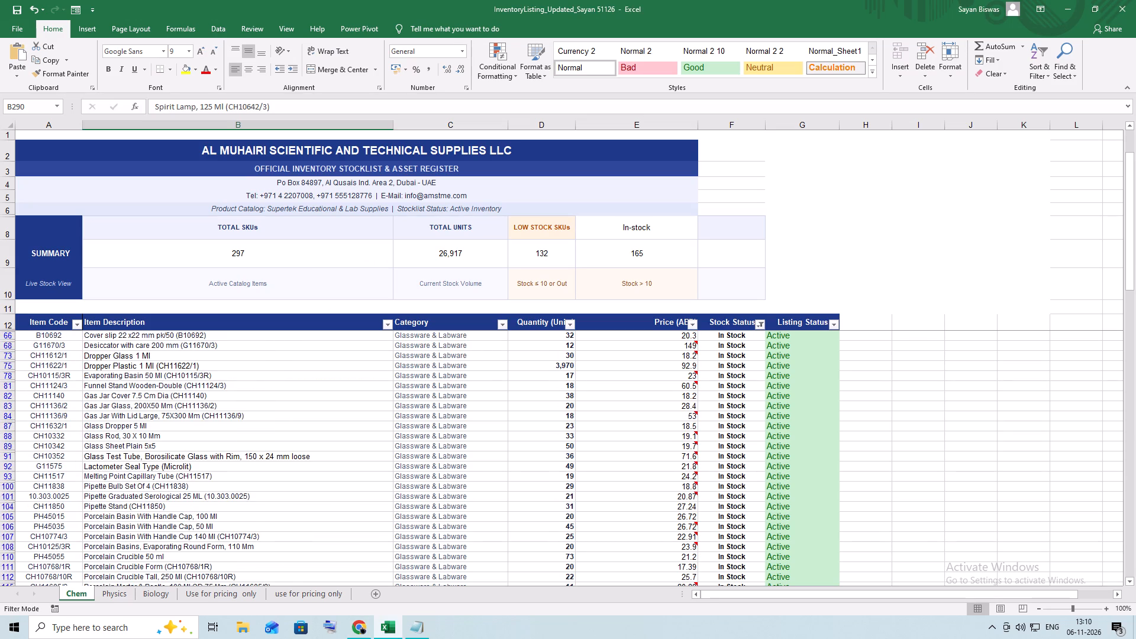
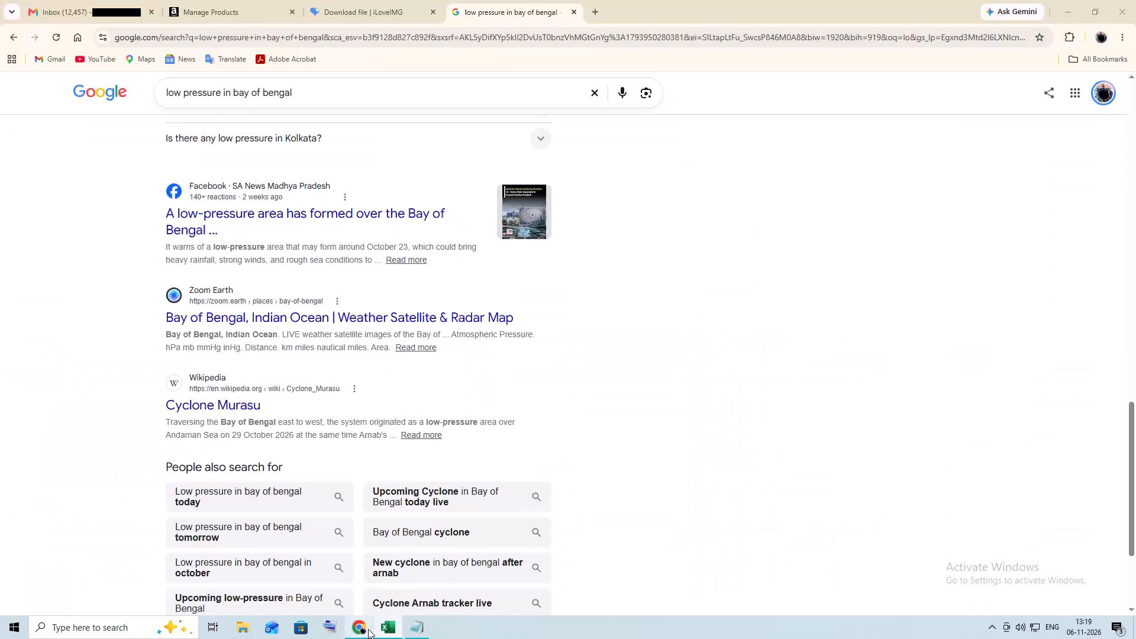
Switch to the Amazon Manage Products page in the browser, search the product list for "BRUSH FOR CYLINDER" and look through the matching listings.
click(225, 0)
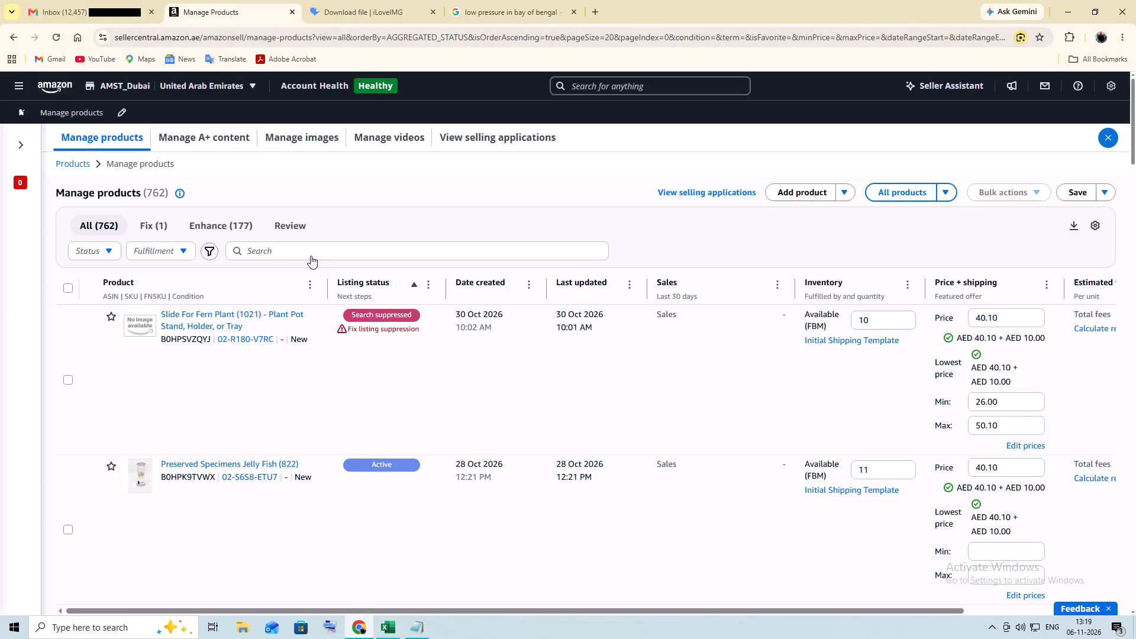
click(310, 256)
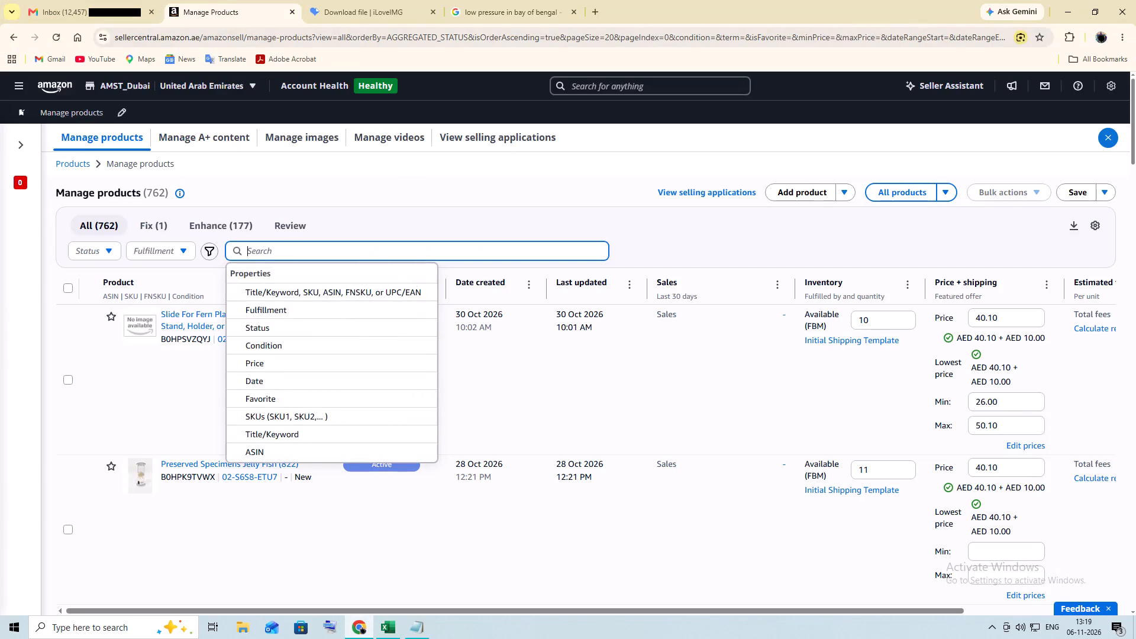
text(B0)
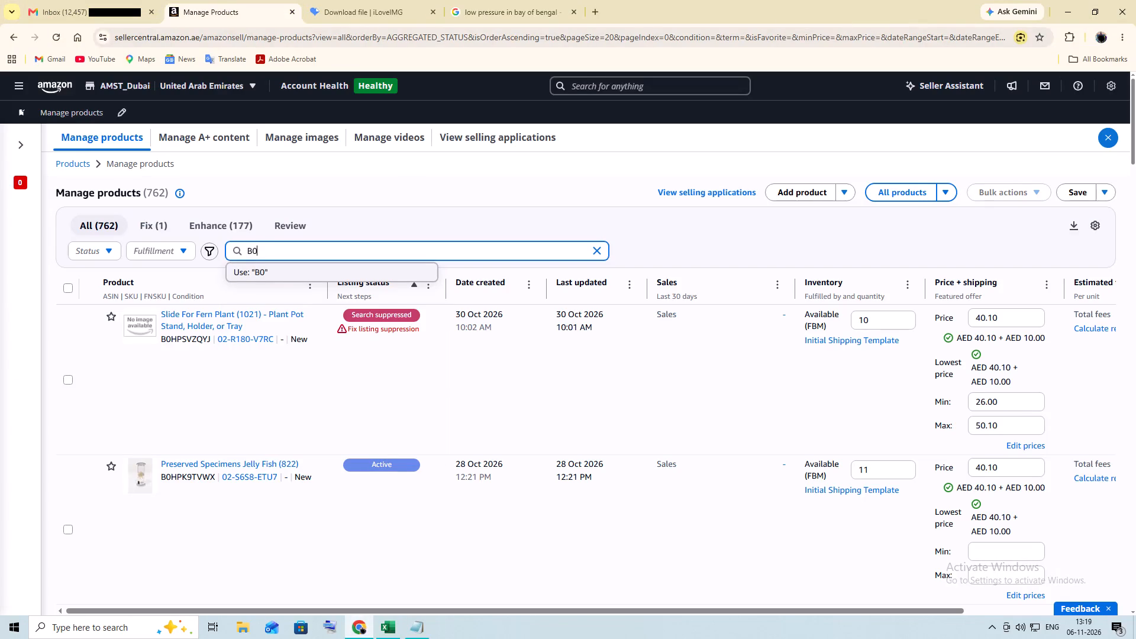
key(shift+h)
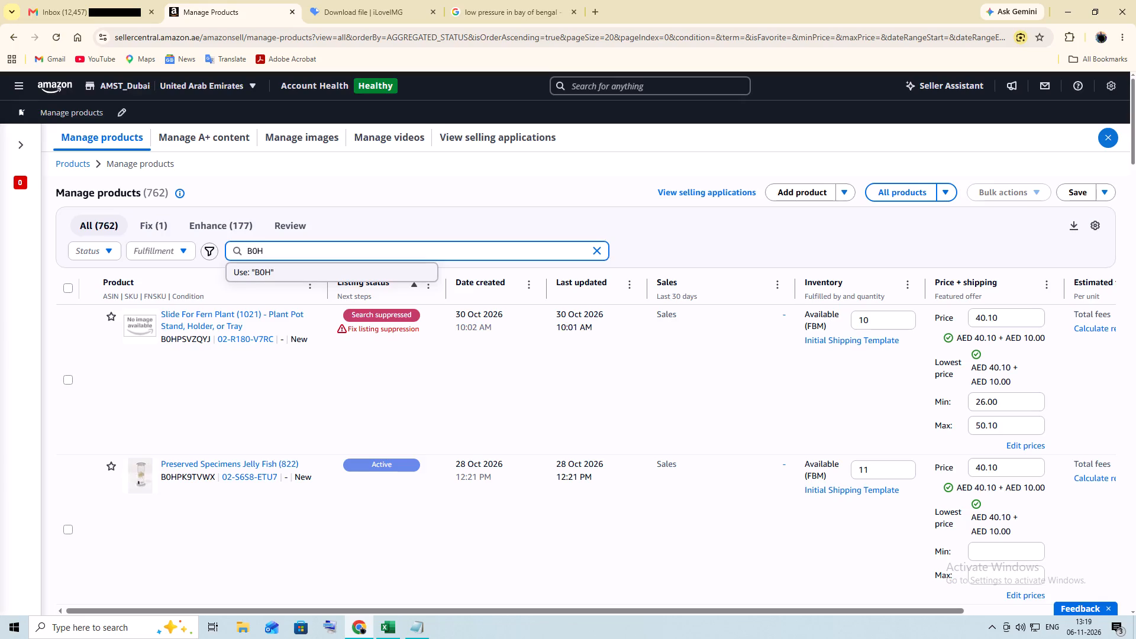
drag(309, 256, 170, 235)
text(BRUSH FOR CYLINDER)
key(Return)
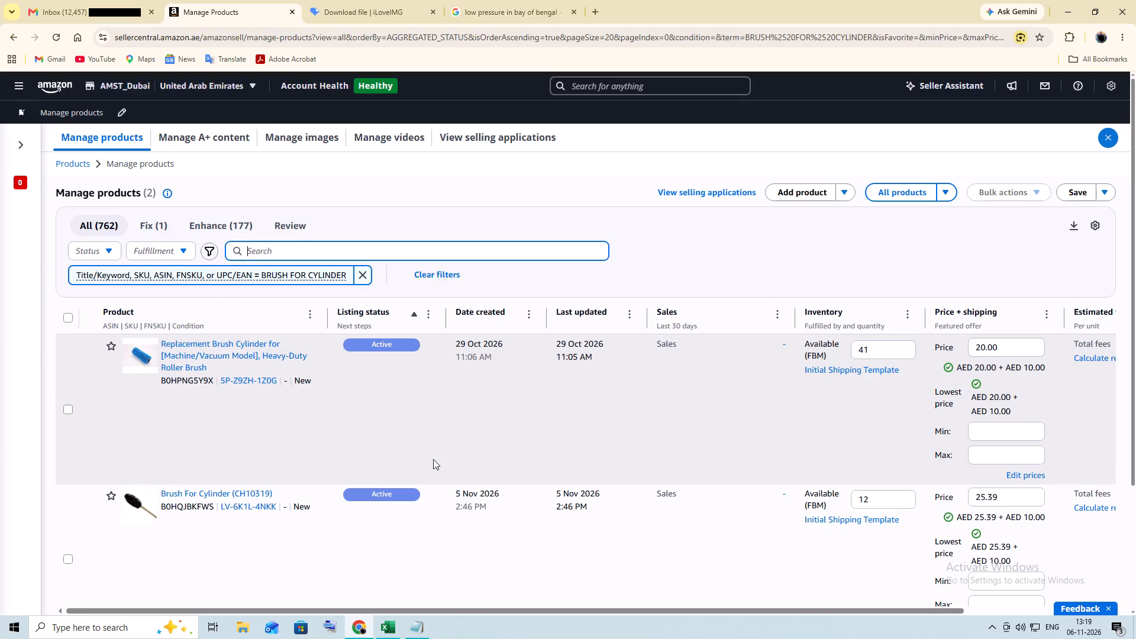
scroll(430, 459, down, 2)
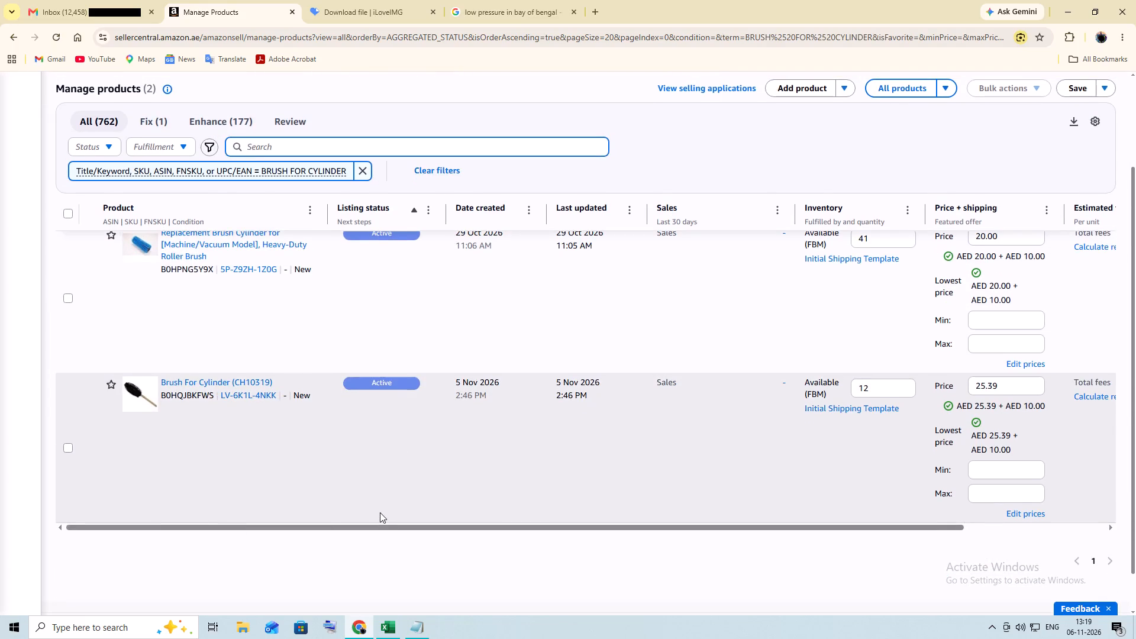
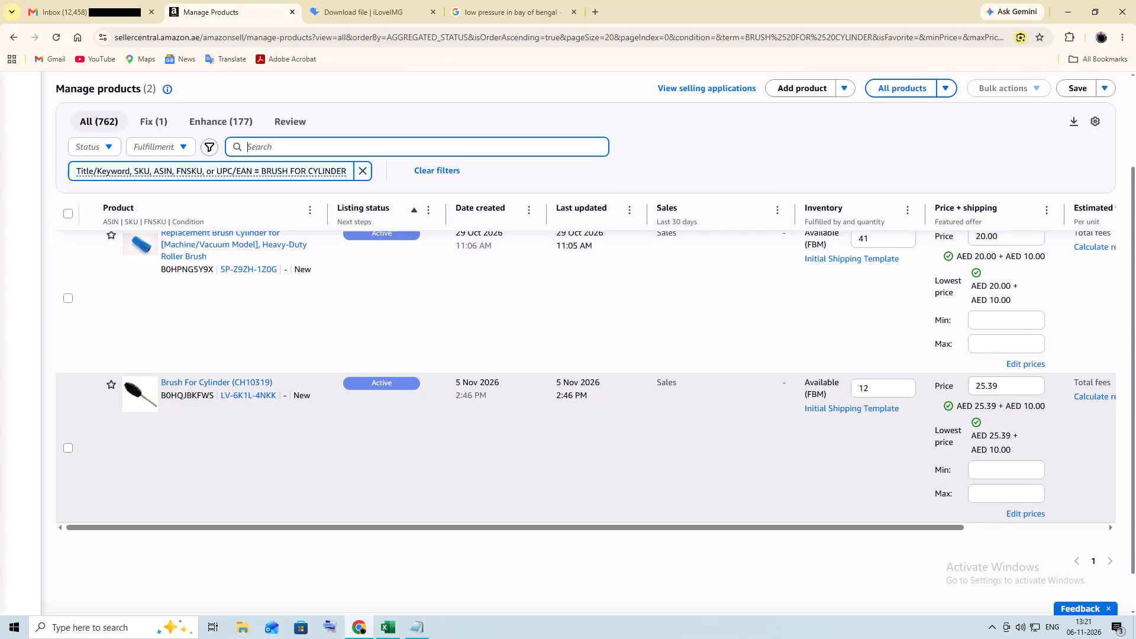
Open the Brush For Cylinder (CH10319) listing for image editing and review its description, bullet points and main image.
click(146, 393)
drag(676, 525, 970, 512)
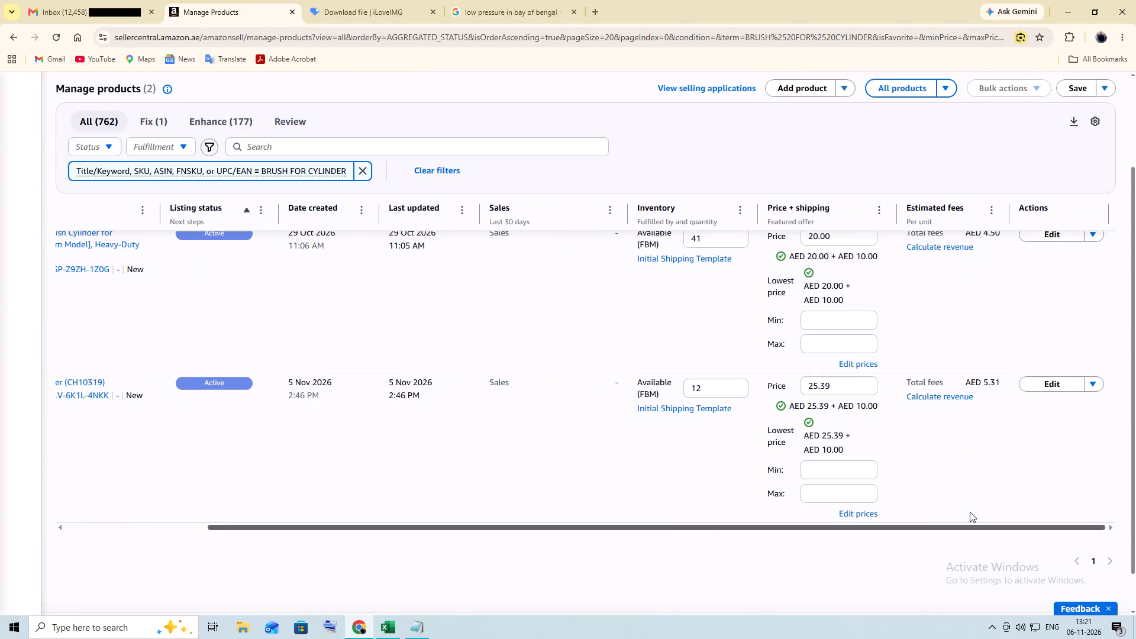
drag(970, 512, 980, 512)
click(1095, 388)
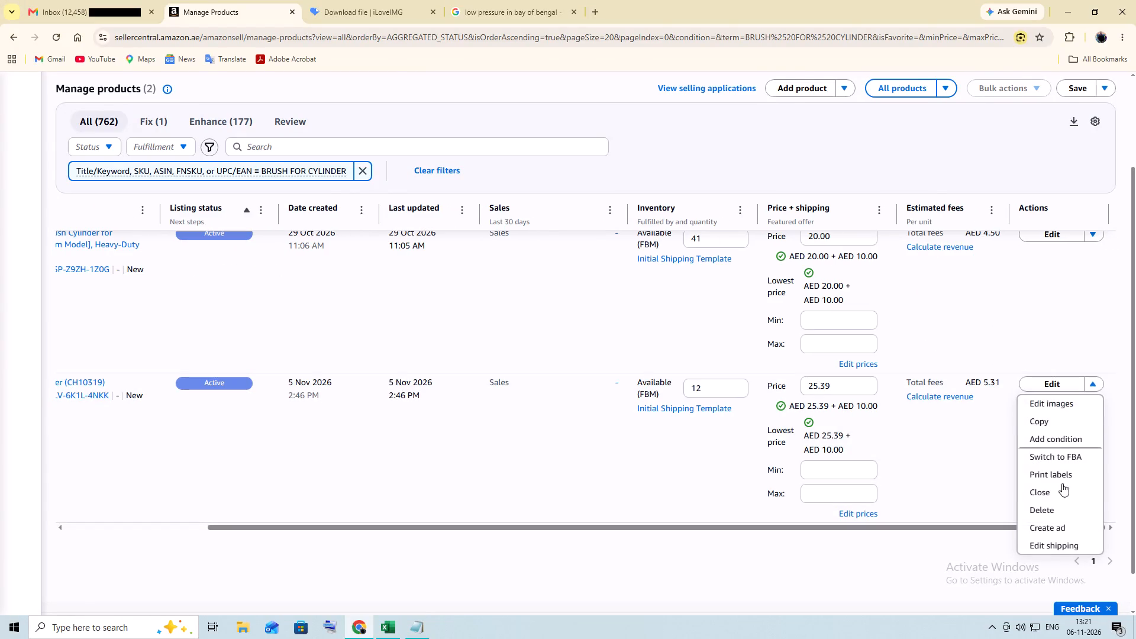
click(1056, 408)
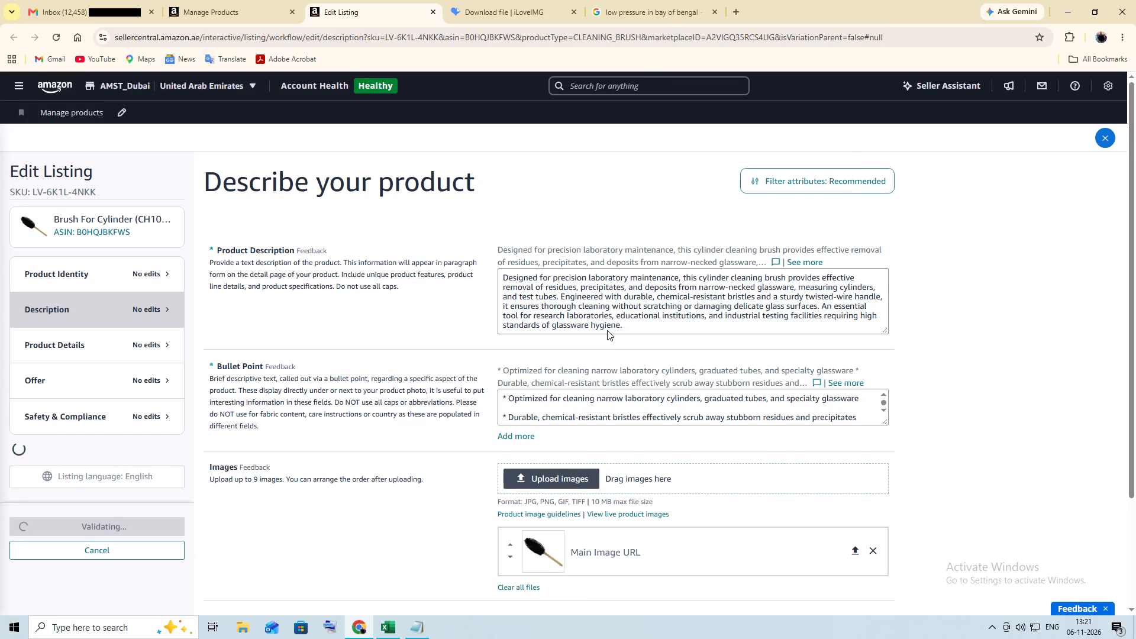
scroll(393, 304, down, 3)
scroll(389, 333, up, 1)
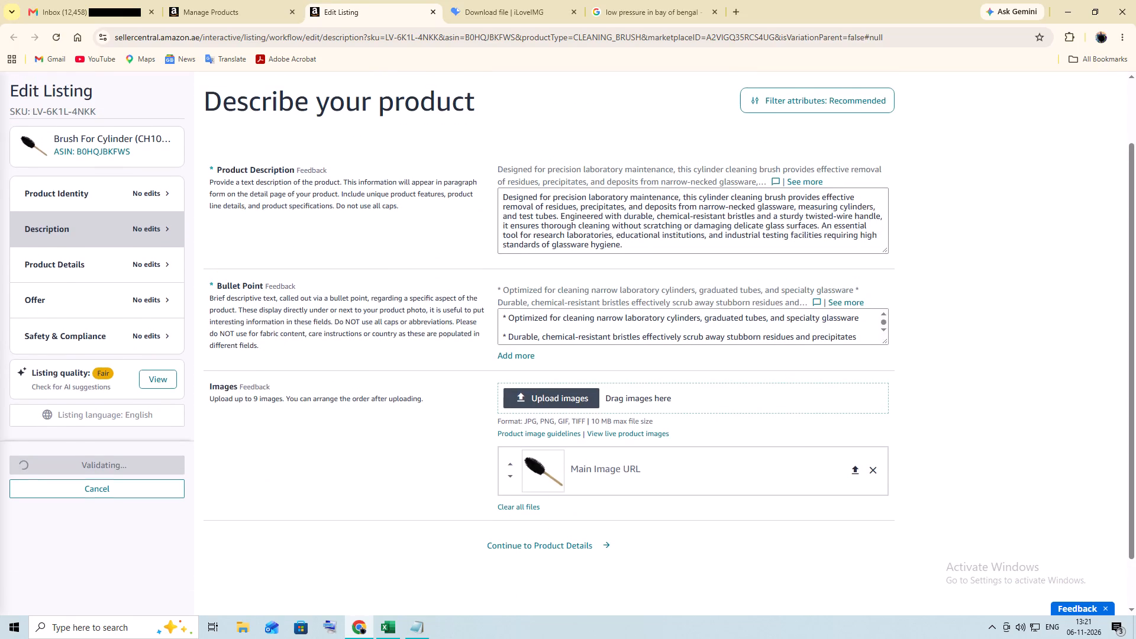
scroll(389, 333, up, 9)
scroll(389, 332, down, 5)
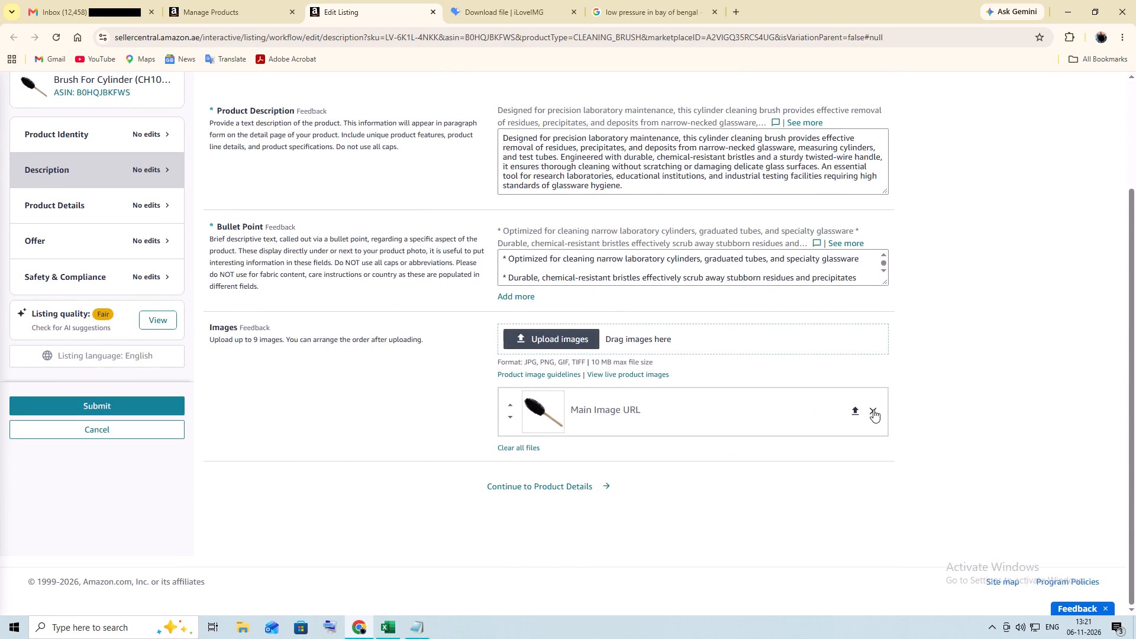
scroll(502, 384, up, 3)
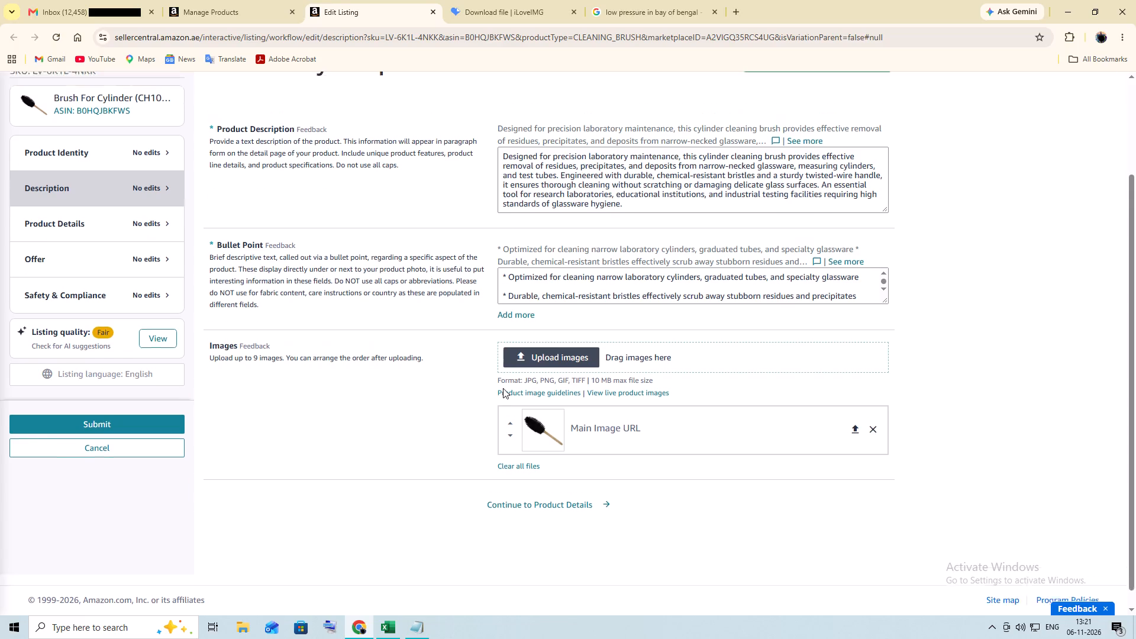
scroll(503, 388, up, 1)
scroll(442, 369, down, 5)
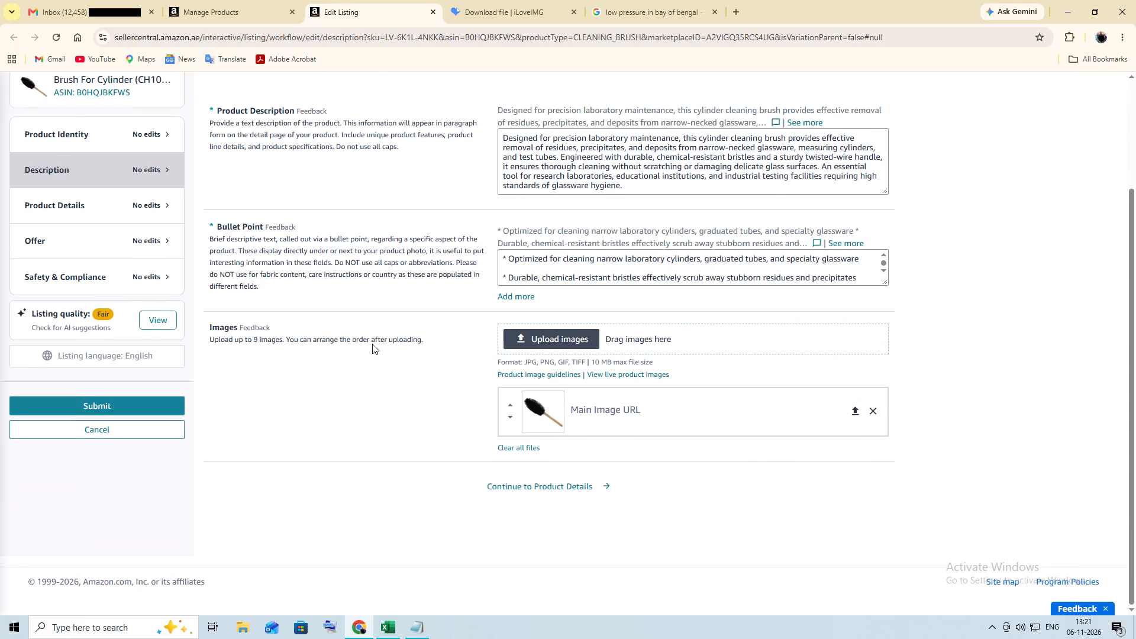
click(75, 143)
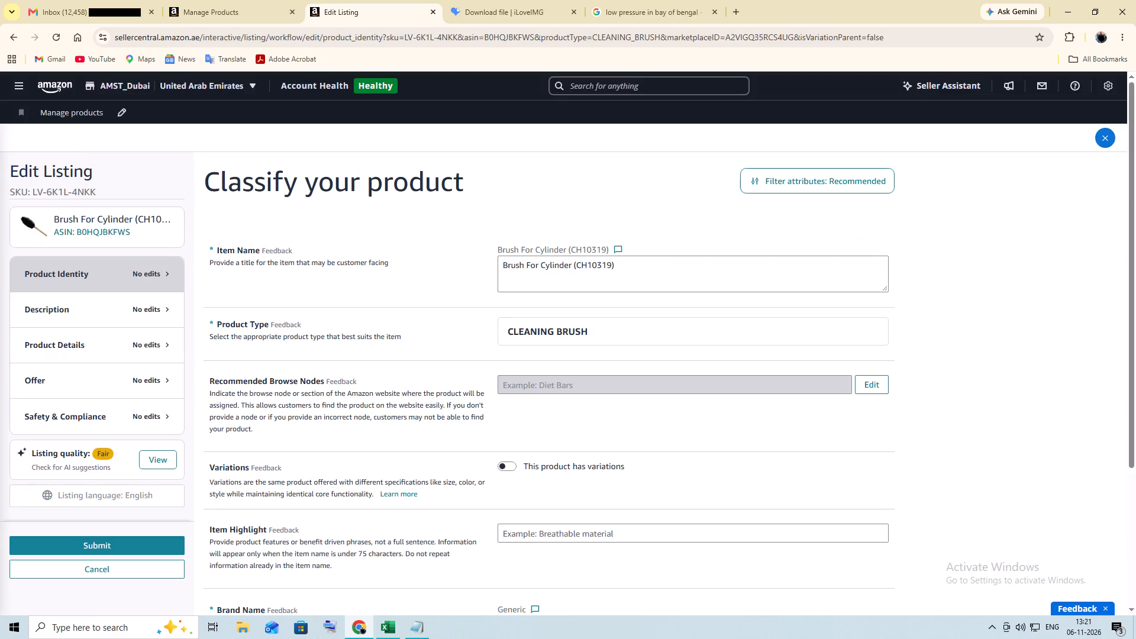
drag(638, 267, 470, 262)
right_click(541, 260)
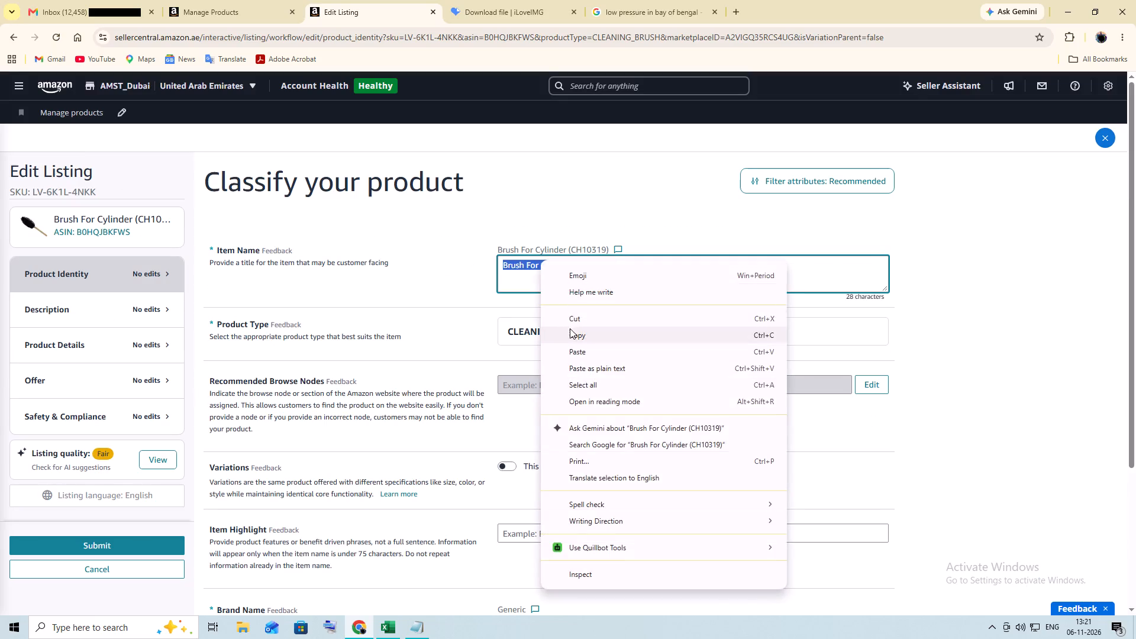
click(573, 334)
click(92, 312)
scroll(536, 425, down, 2)
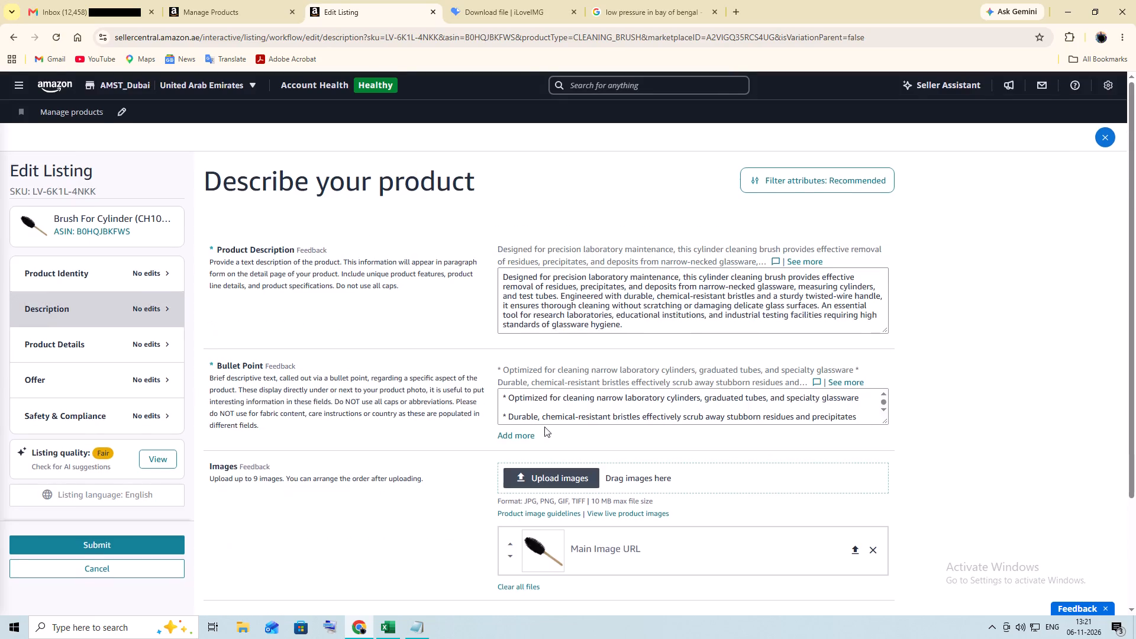
scroll(544, 427, down, 1)
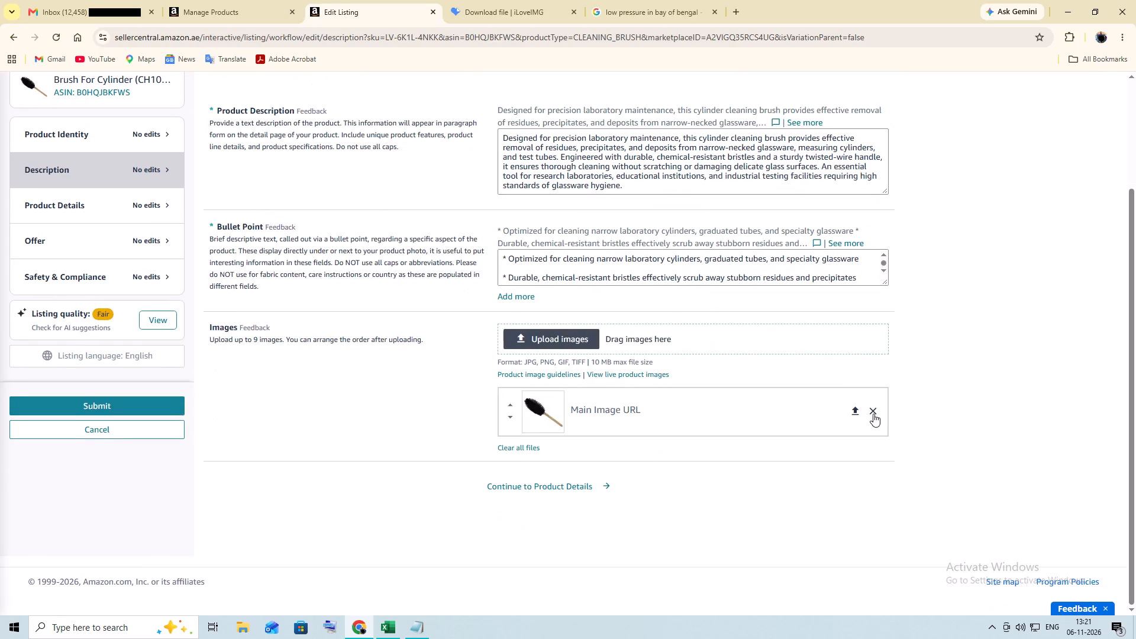
scroll(480, 332, up, 2)
click(93, 256)
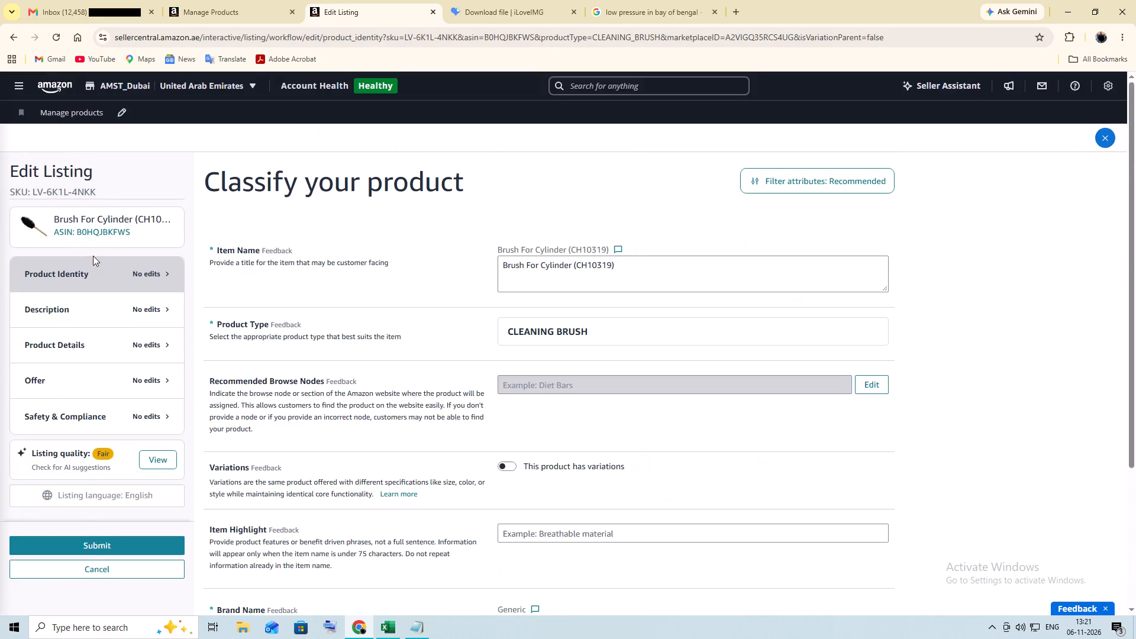
drag(623, 269, 475, 268)
right_click(530, 265)
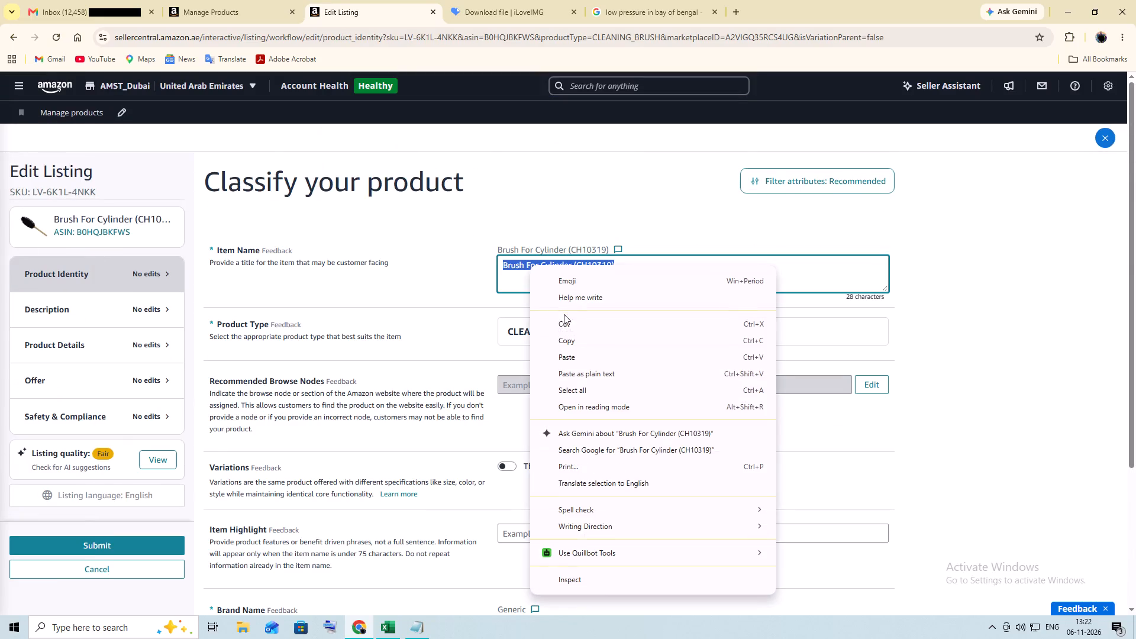
click(569, 340)
scroll(472, 307, down, 4)
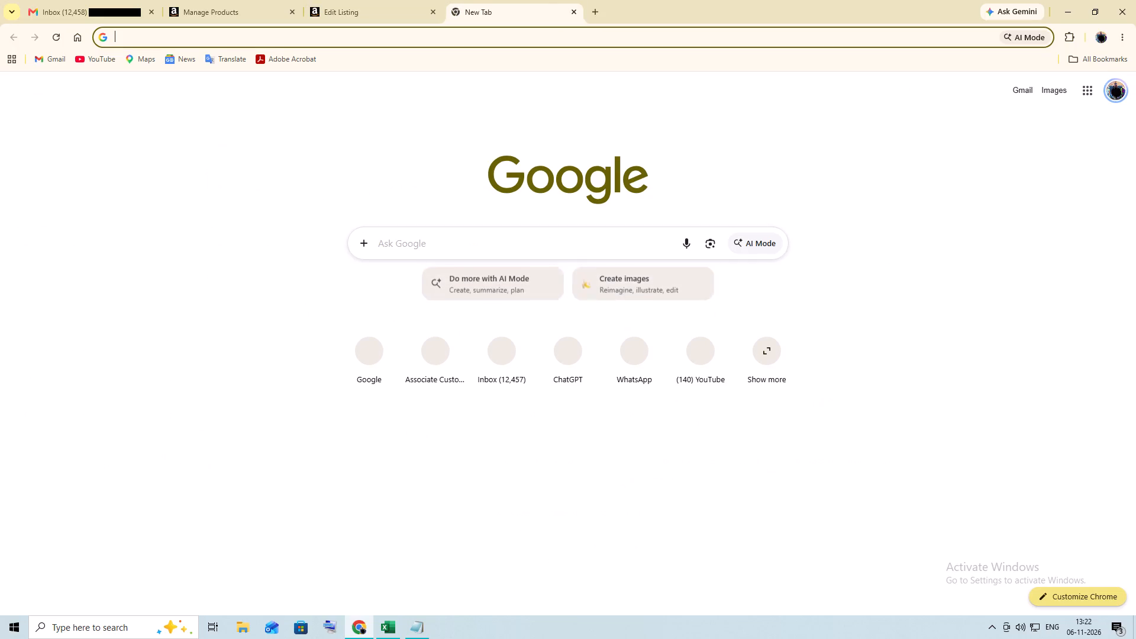
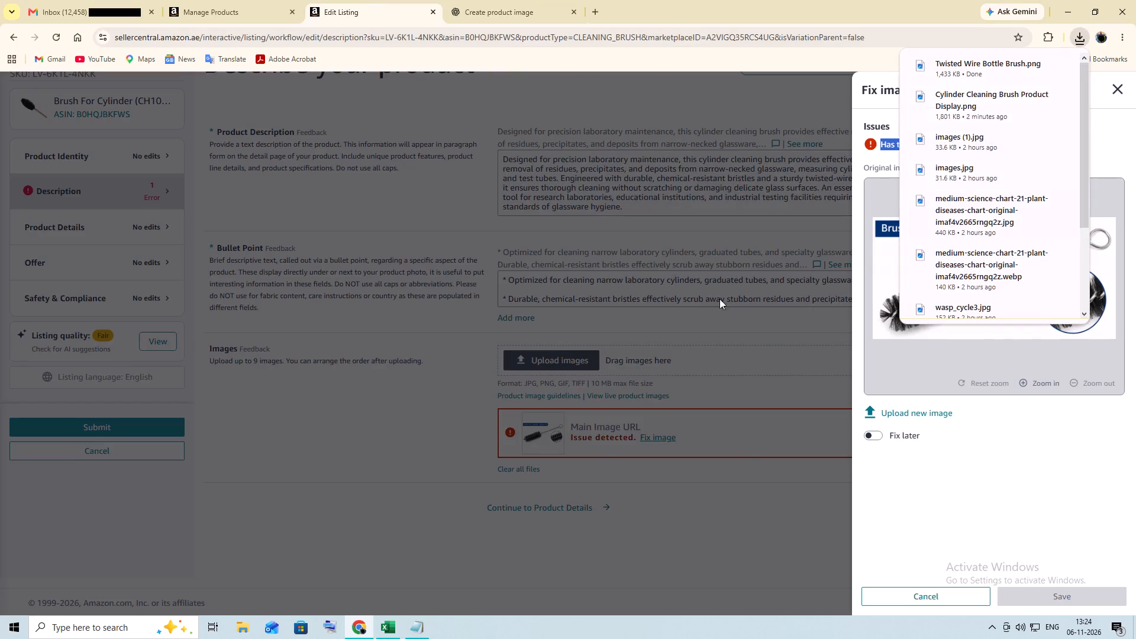
click(712, 227)
click(1115, 92)
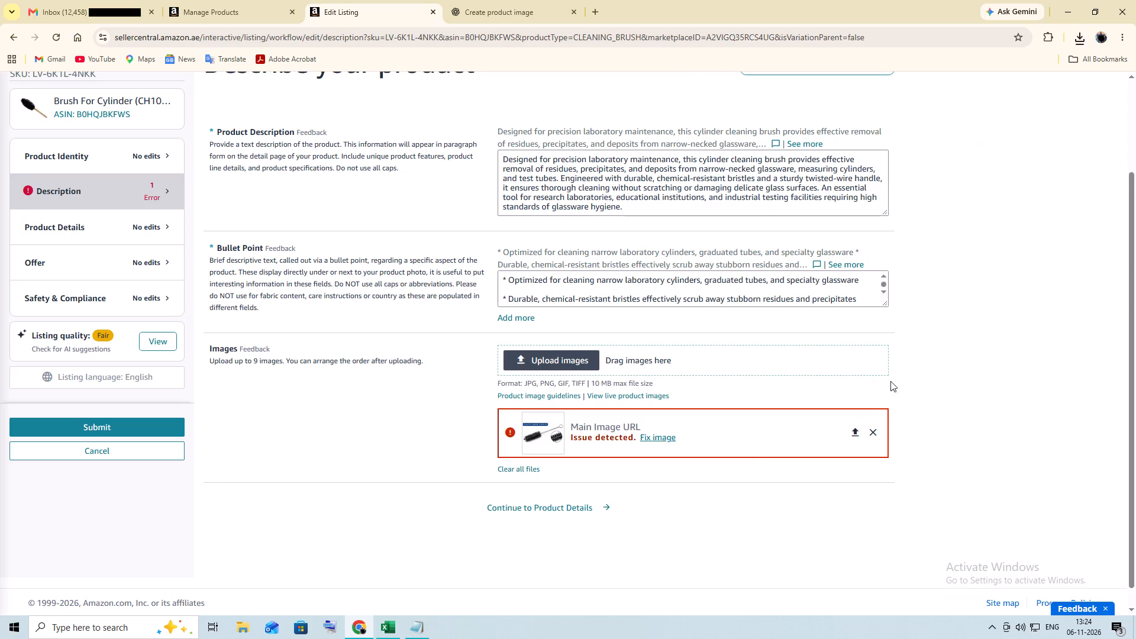
click(873, 434)
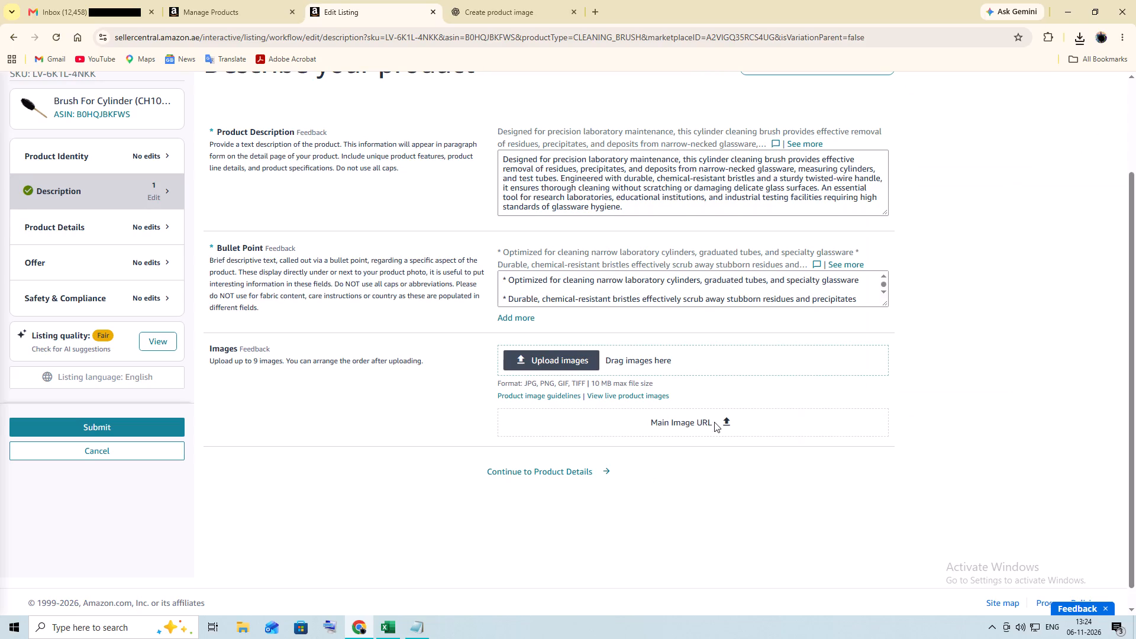
click(562, 359)
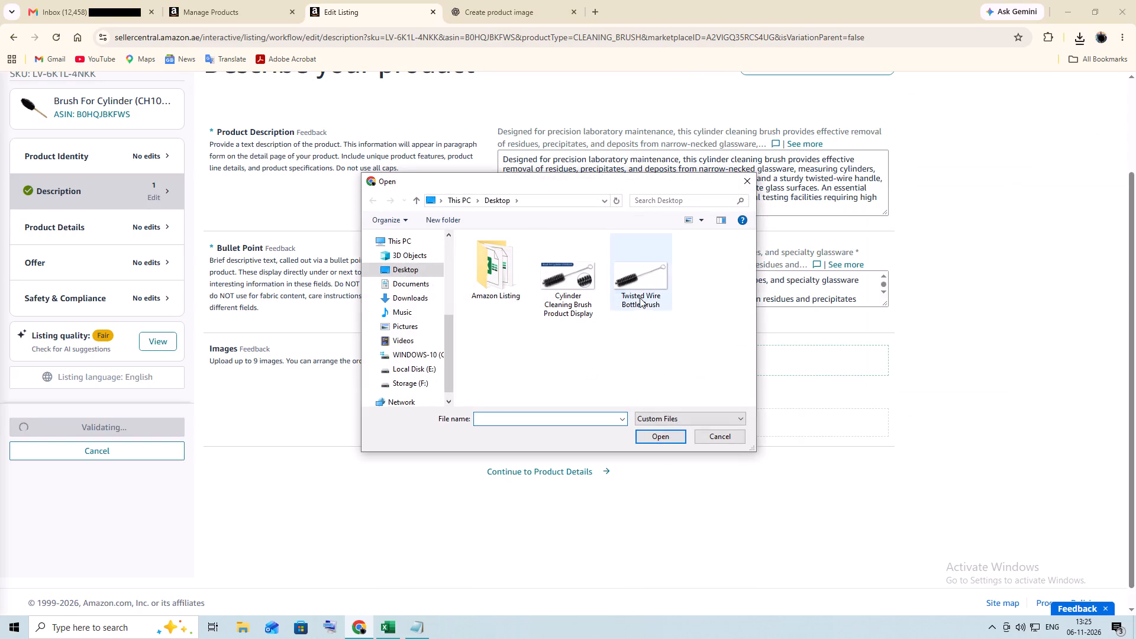
click(640, 298)
click(661, 442)
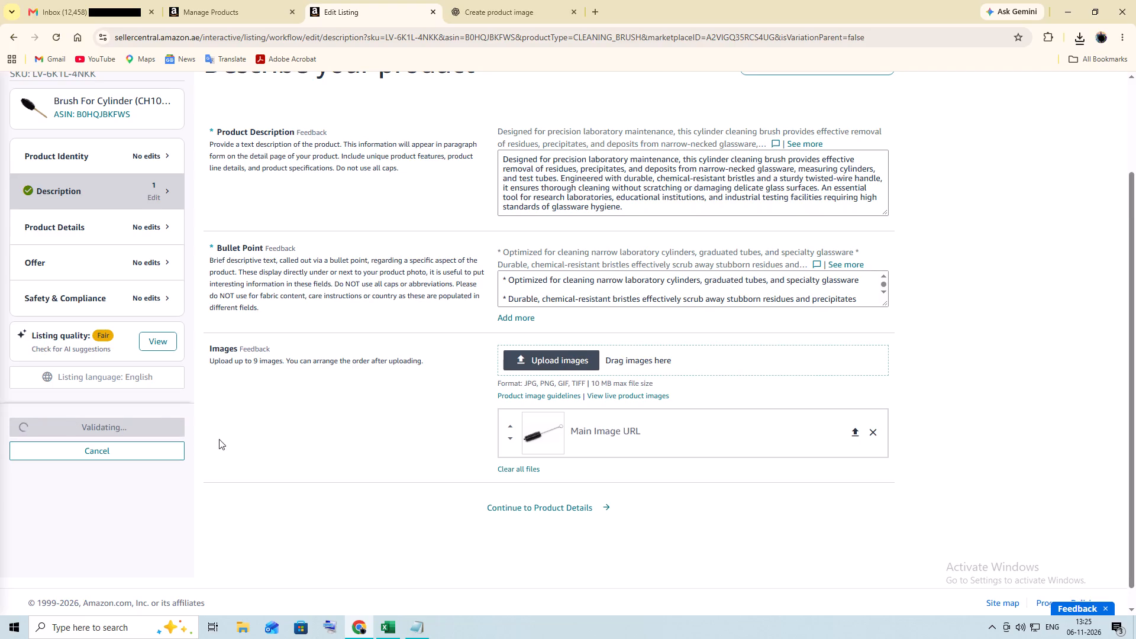
Submit the Brush For Cylinder listing edits, send feedback rated 5 with the comment "Great", and close the listing.
click(111, 426)
click(638, 350)
click(472, 435)
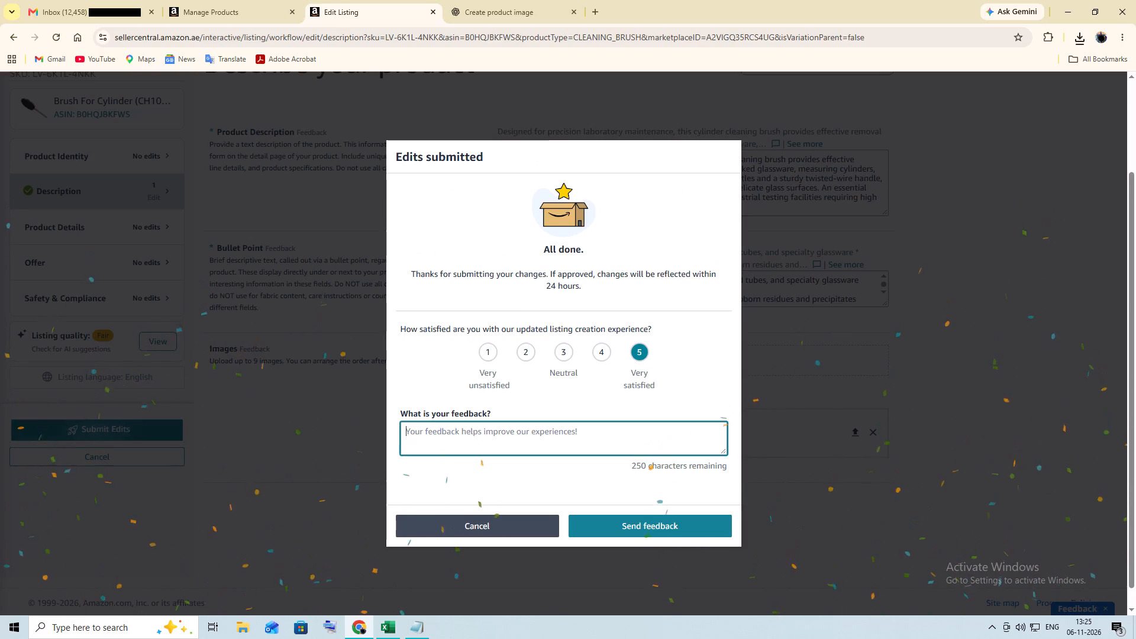
text(Great)
click(651, 527)
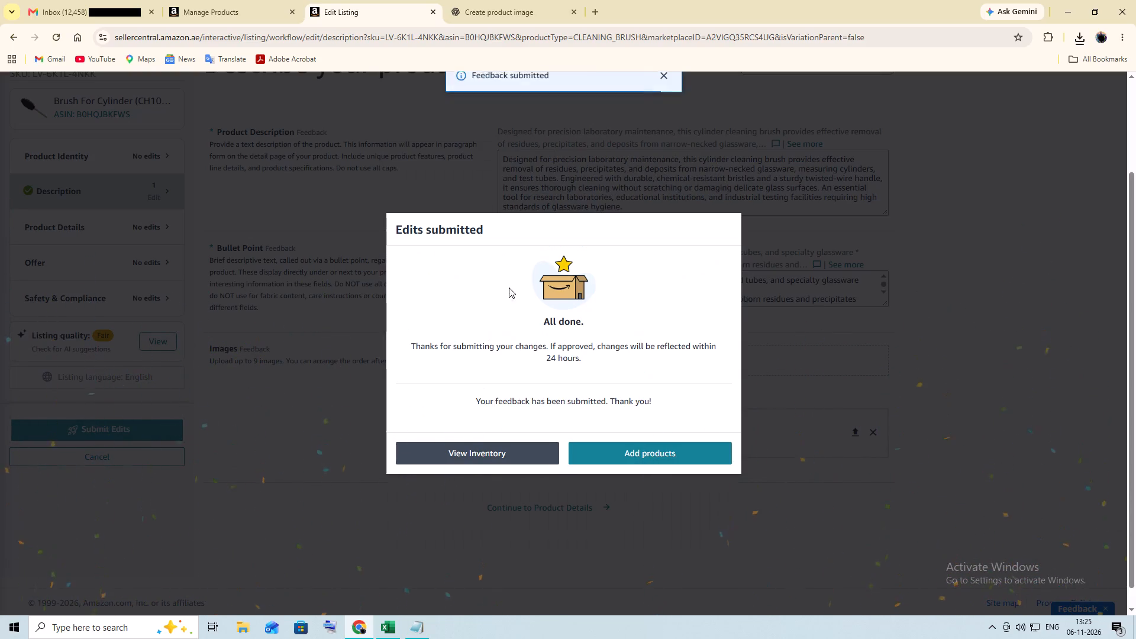
click(432, 9)
Search the managed products for ASIN B0HQJ46ZK1.
click(256, 0)
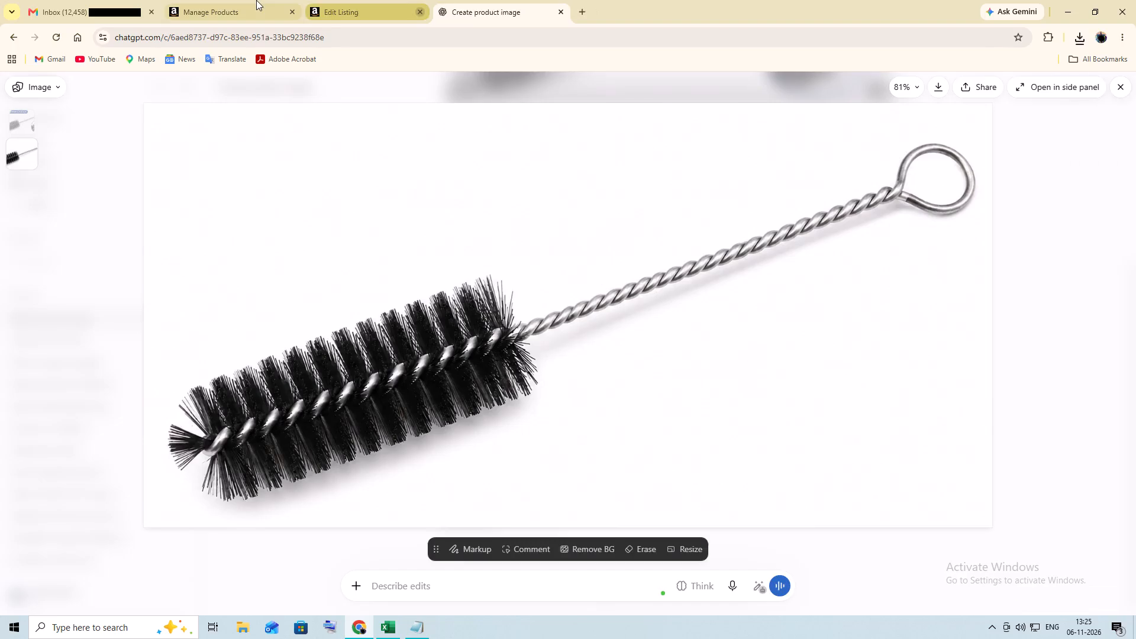
click(363, 173)
click(337, 151)
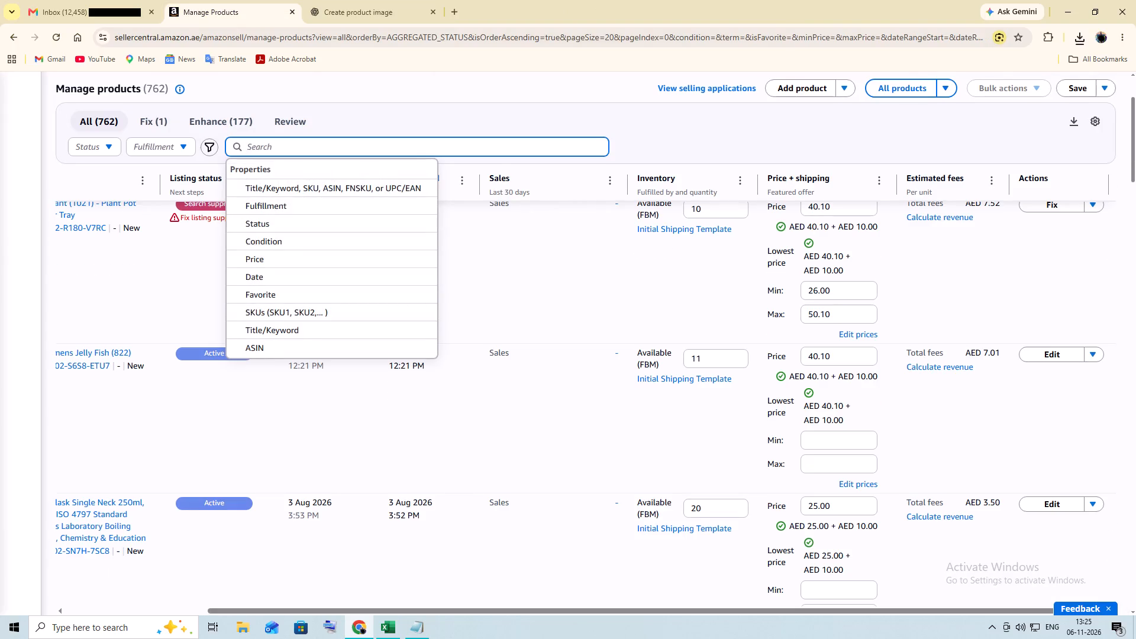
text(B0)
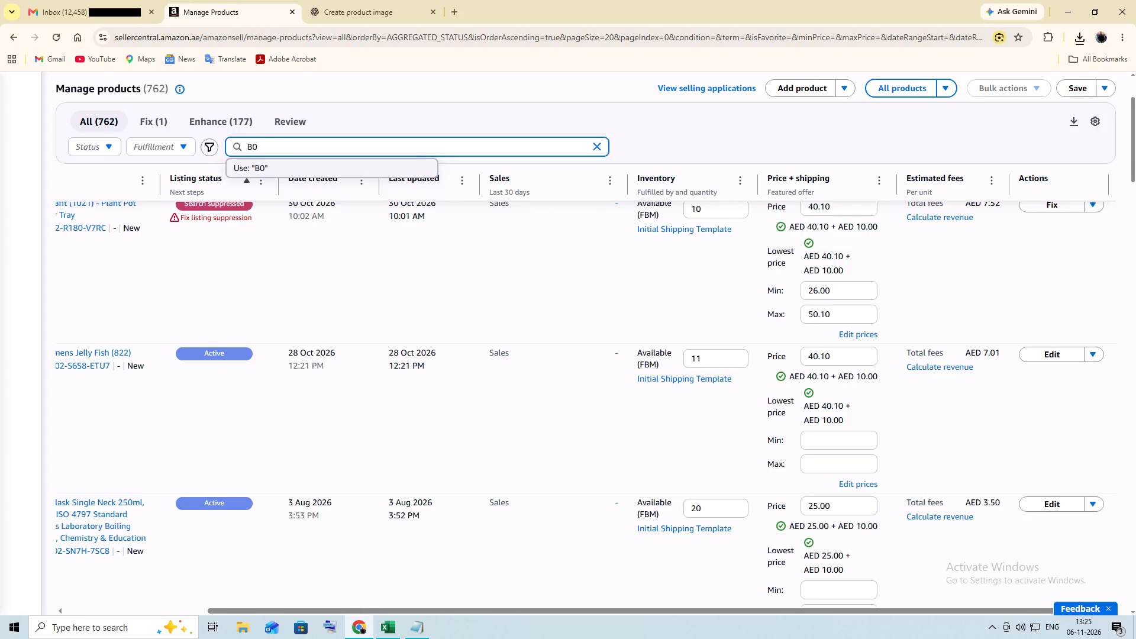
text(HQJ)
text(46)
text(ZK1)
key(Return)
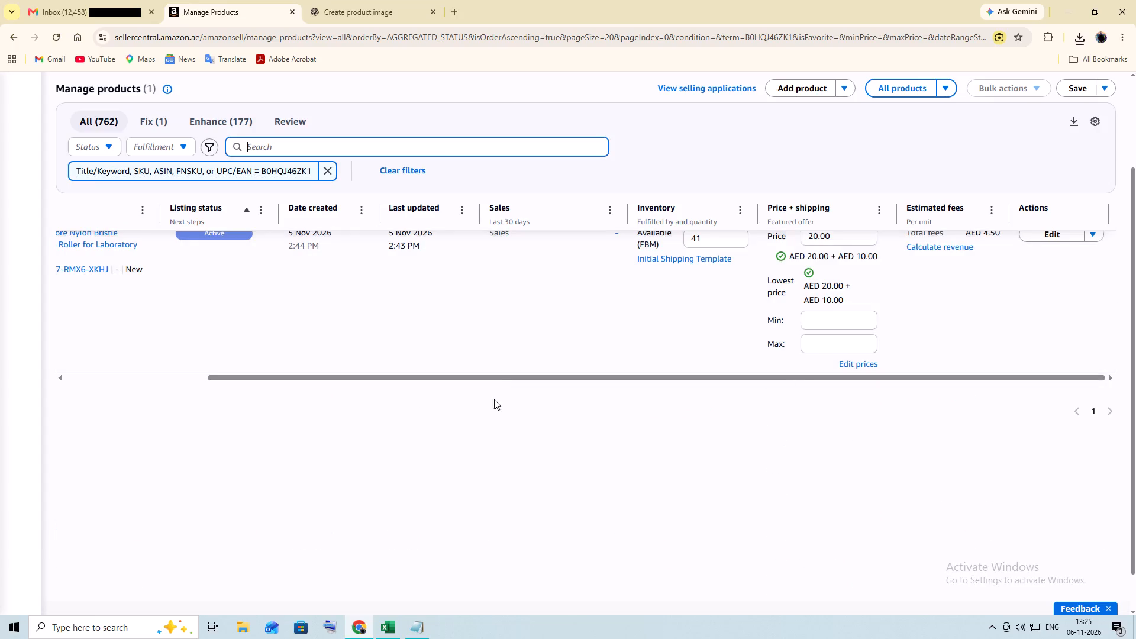
Open the Stainless Steel Core Nylon Bristle Cylindrical Brush Roller listing for editing.
drag(506, 374, 333, 373)
scroll(586, 357, up, 2)
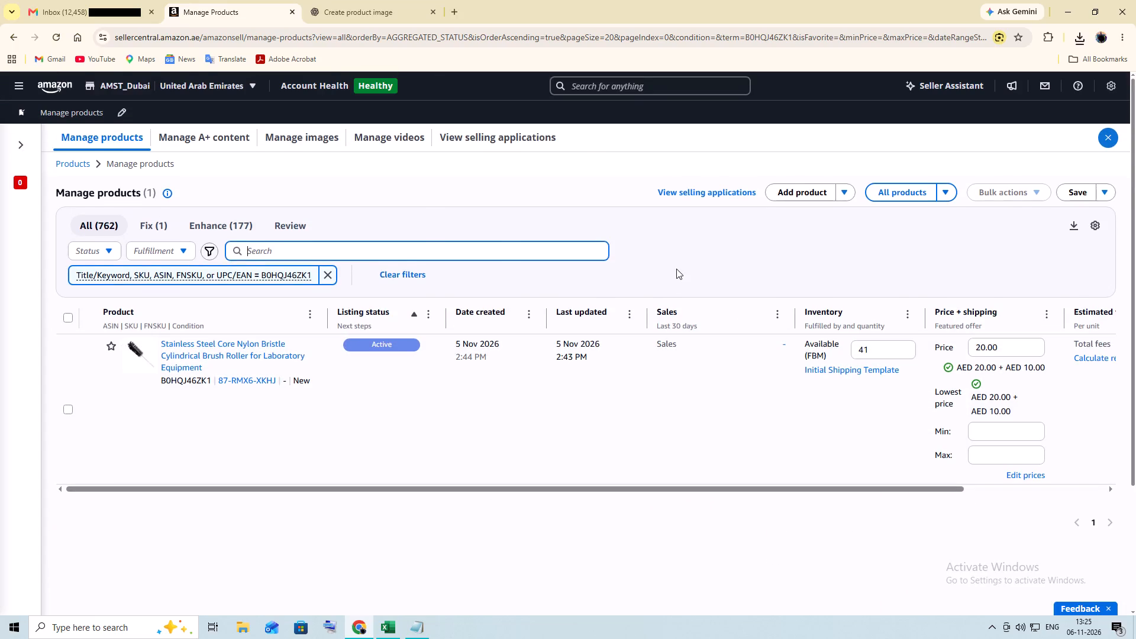
drag(667, 492, 774, 490)
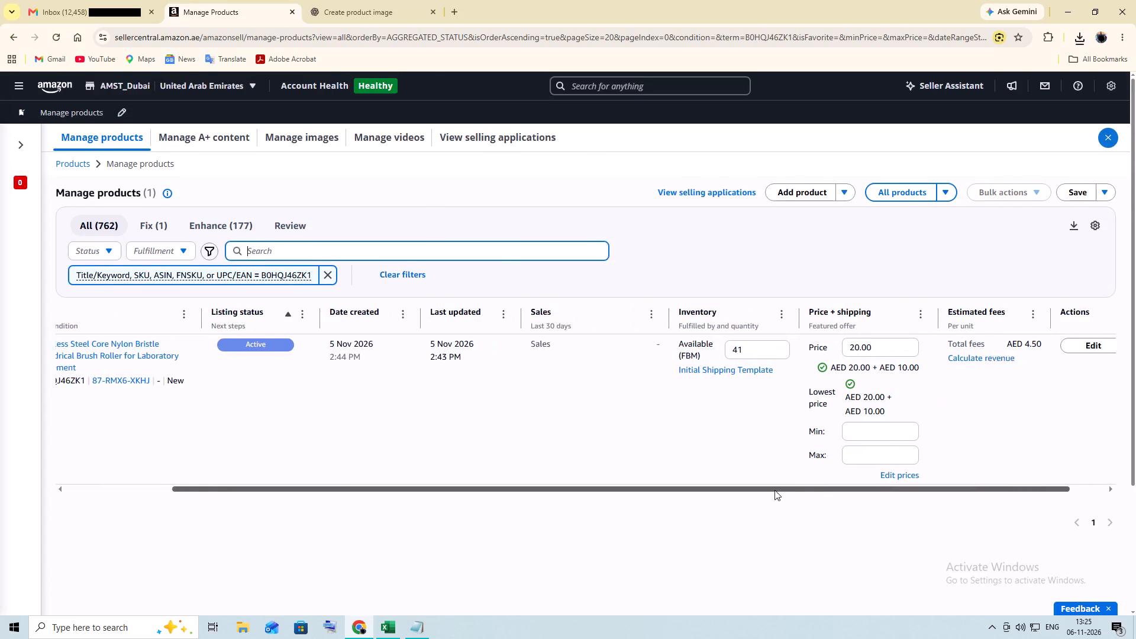
drag(774, 490, 687, 490)
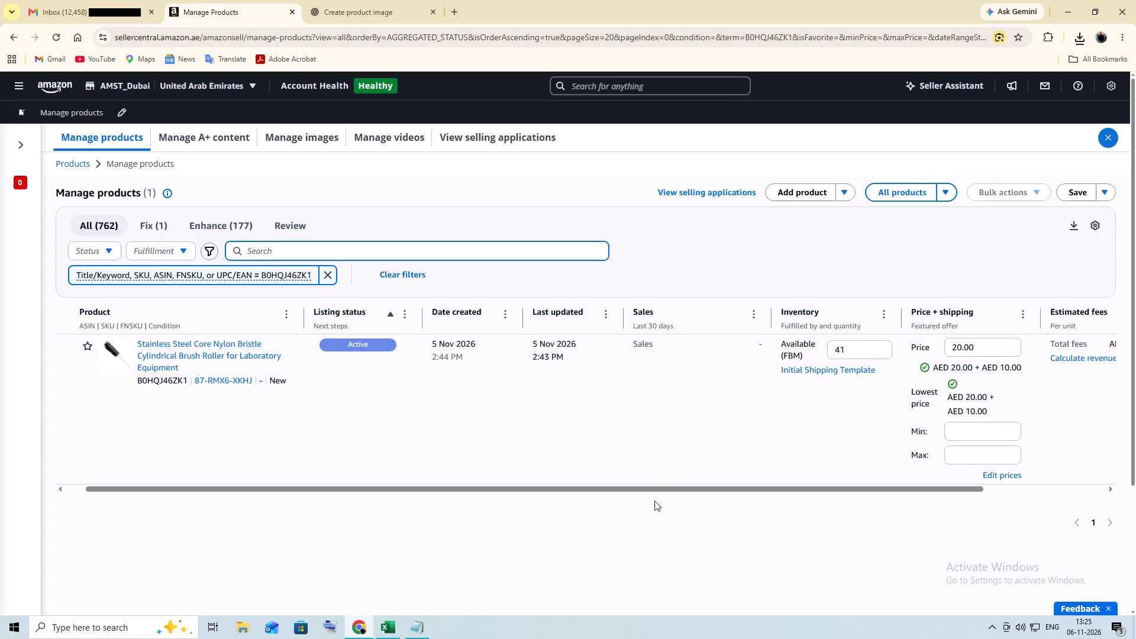
drag(682, 488, 716, 488)
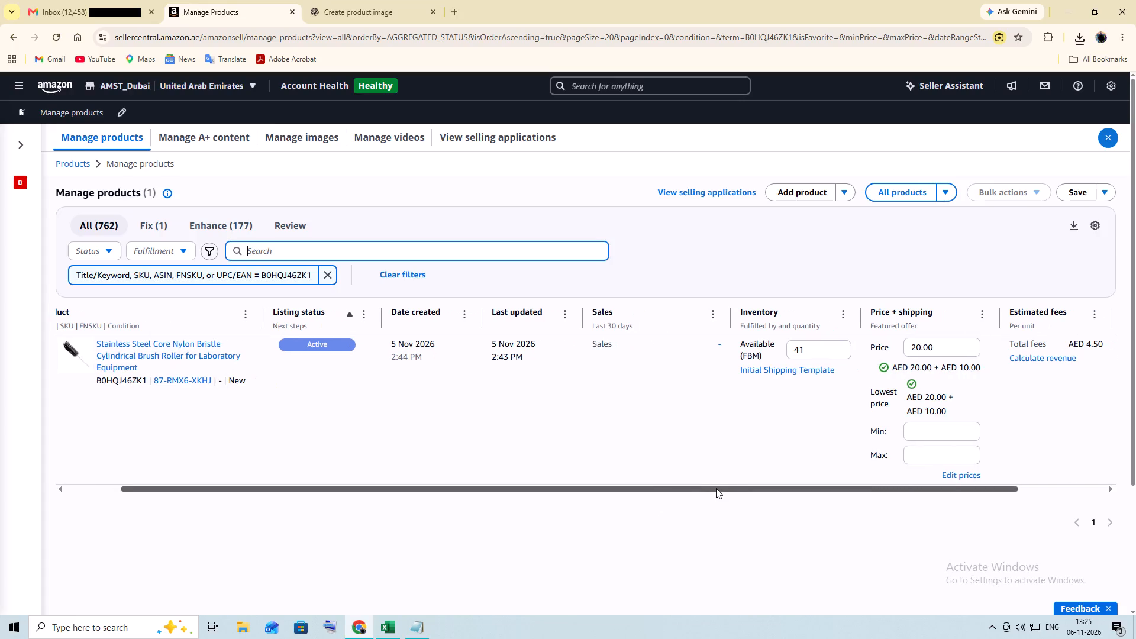
drag(716, 488, 821, 486)
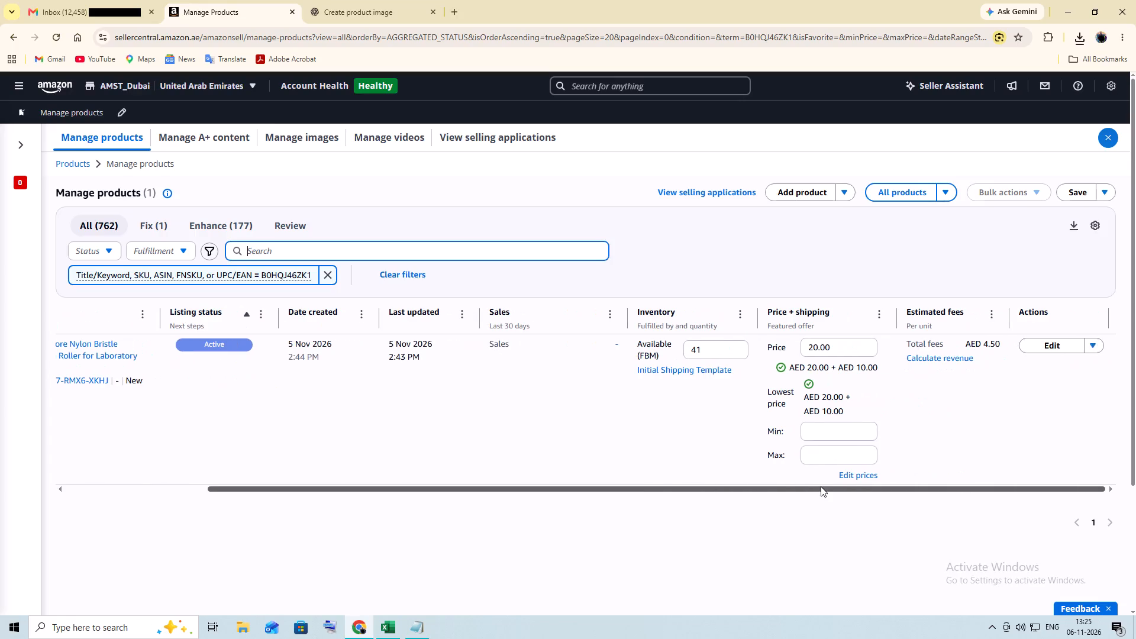
drag(821, 486, 858, 486)
click(1092, 348)
click(1050, 366)
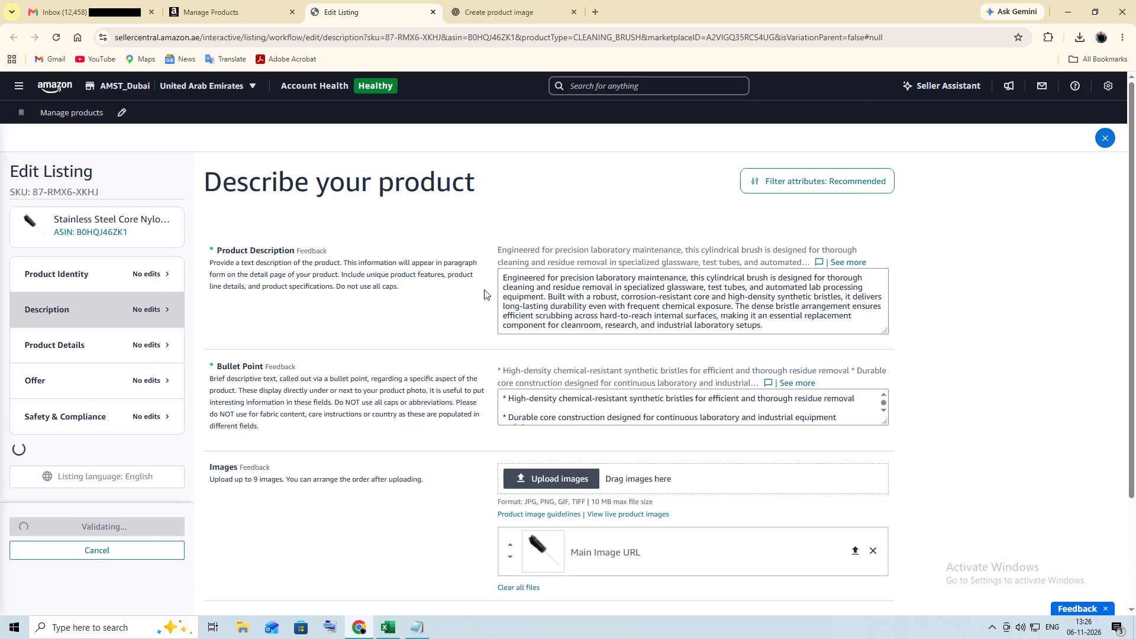
click(101, 278)
drag(818, 264, 688, 265)
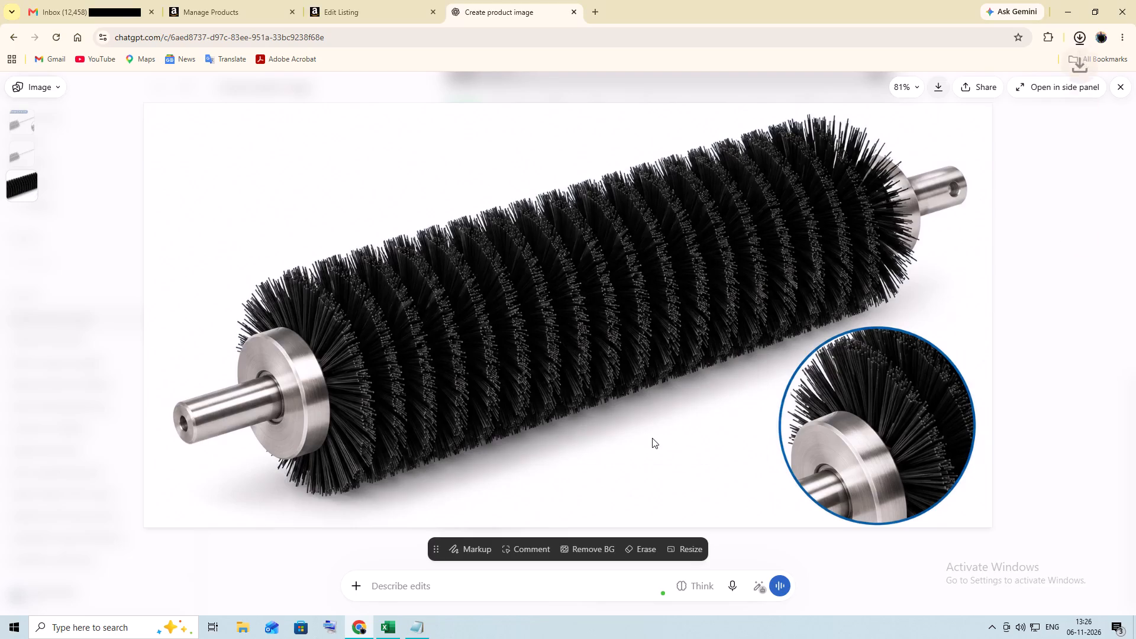
In the brush roller listing's description section on Amazon, replace the main image with the saved Stainless Steel Core Nylon Brush Roller image.
click(289, 0)
click(375, 0)
scroll(418, 376, down, 3)
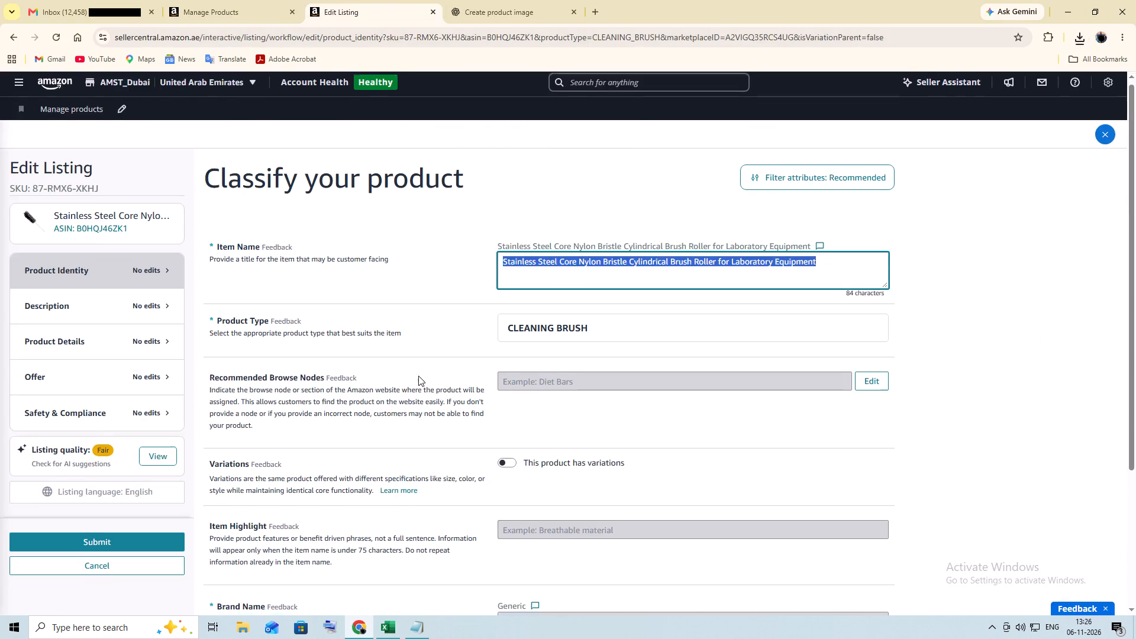
scroll(418, 376, up, 5)
scroll(418, 376, down, 3)
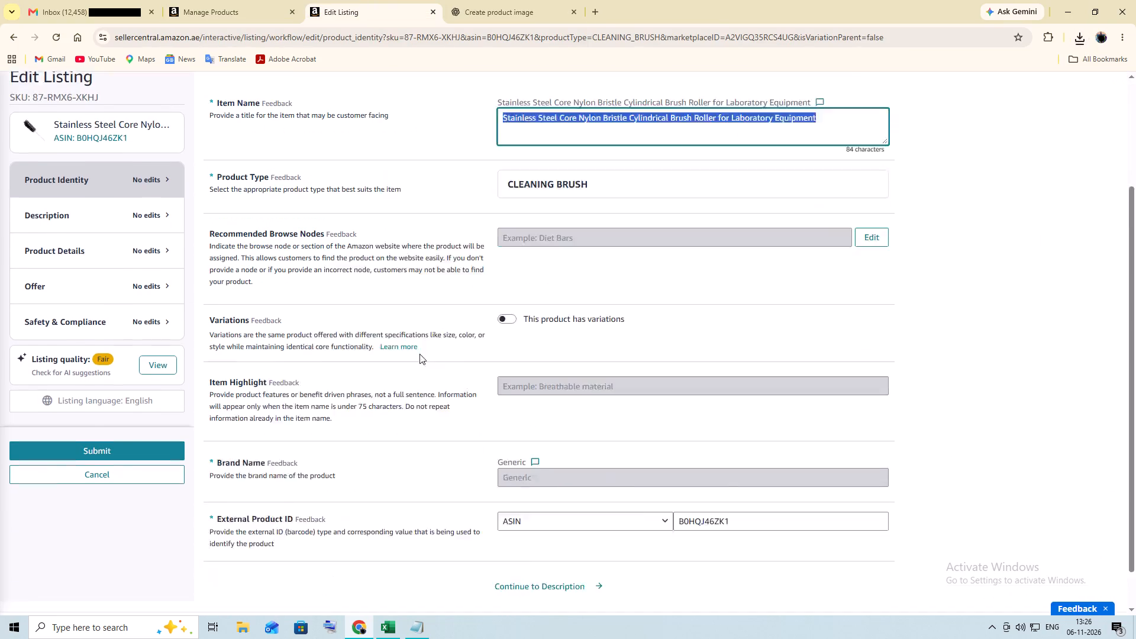
click(68, 186)
scroll(479, 411, down, 3)
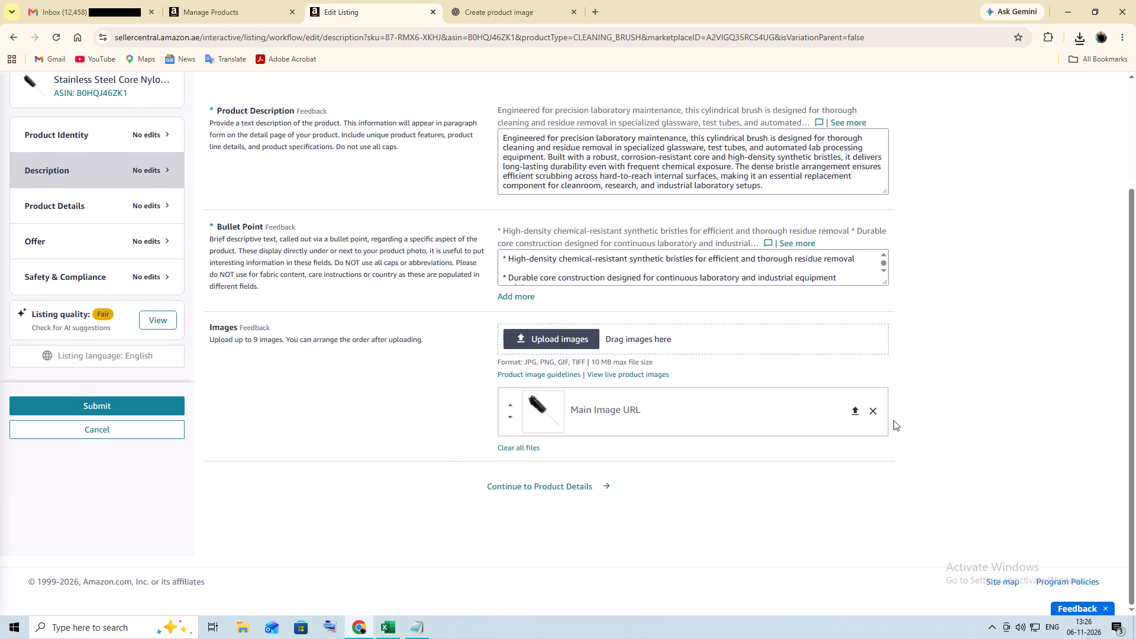
click(872, 413)
click(566, 343)
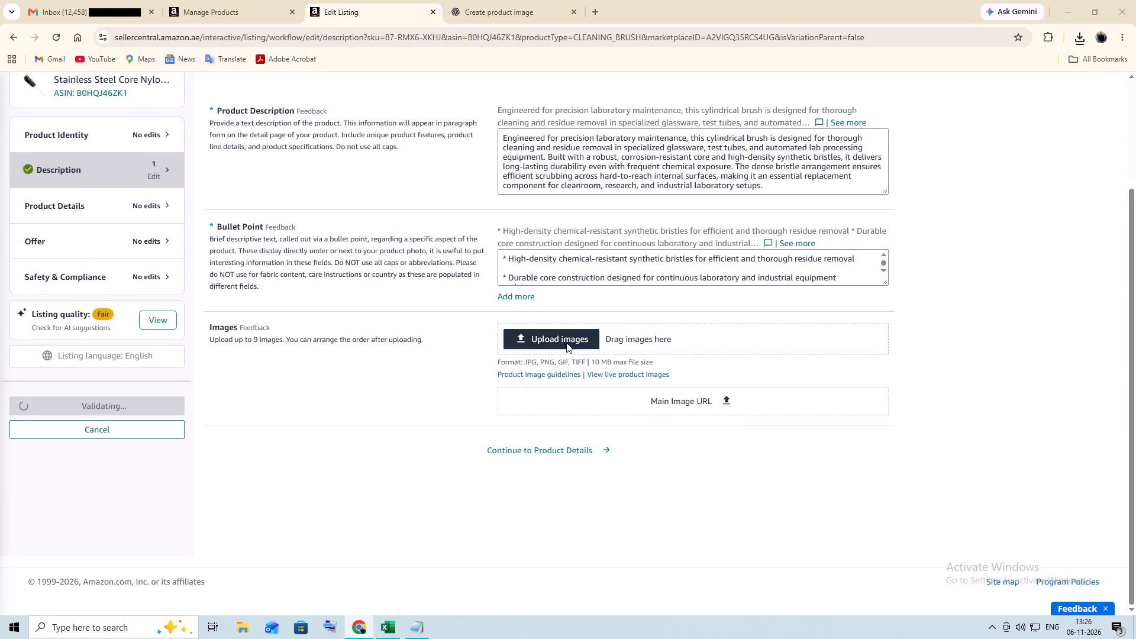
click(643, 284)
click(651, 431)
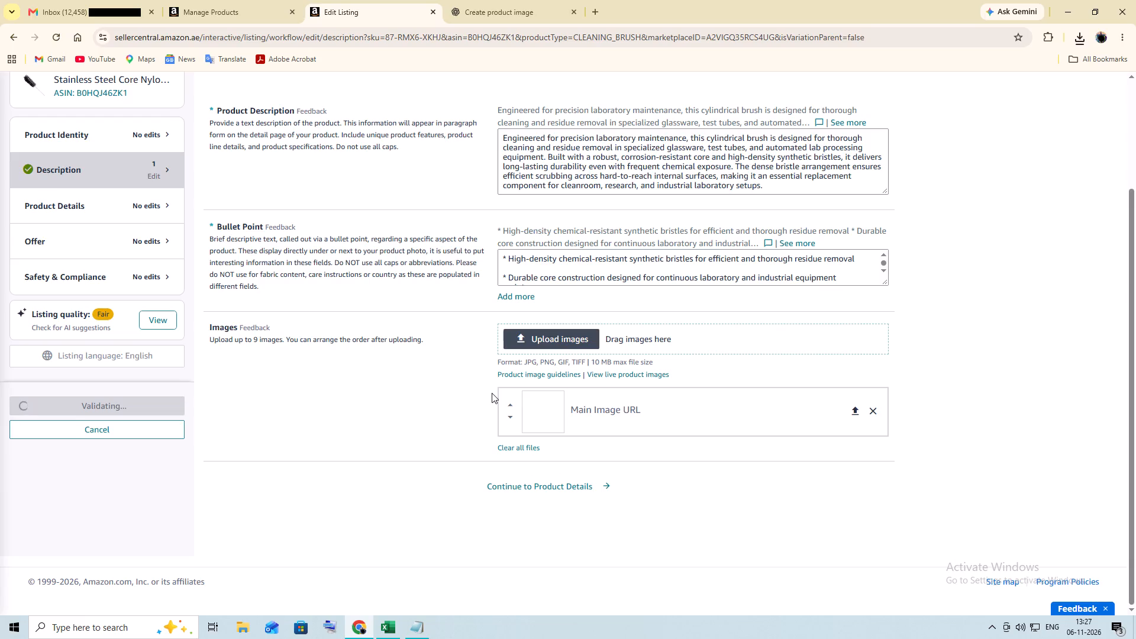
Submit the edits to the brush roller listing.
click(87, 406)
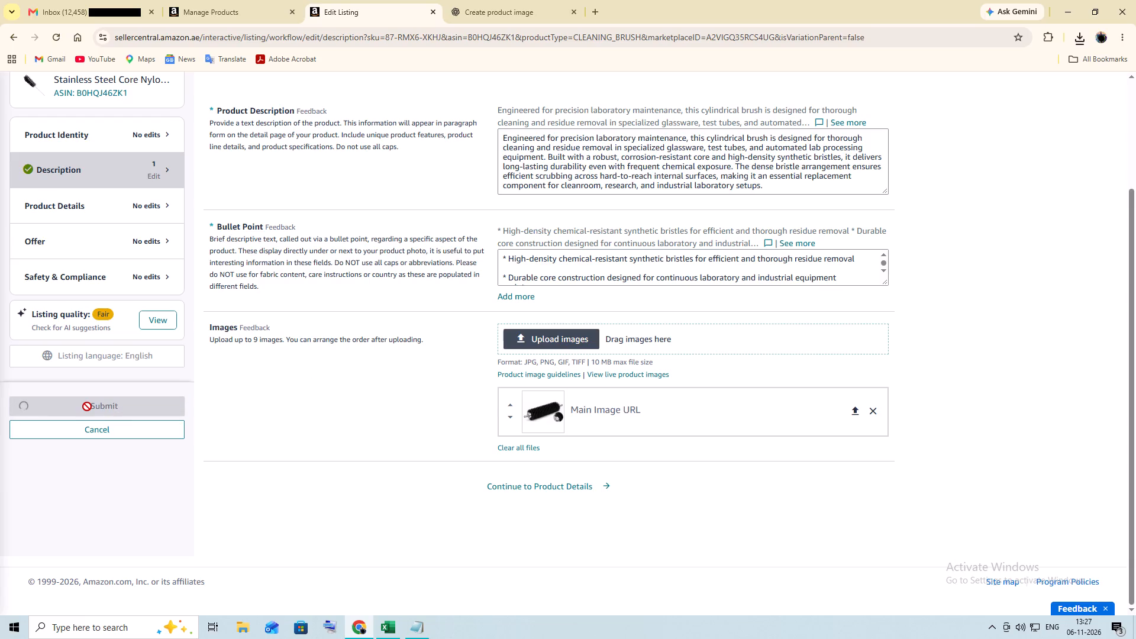
Rate the listing creation experience 5 (Very satisfied) and send the feedback comment "Great".
click(631, 356)
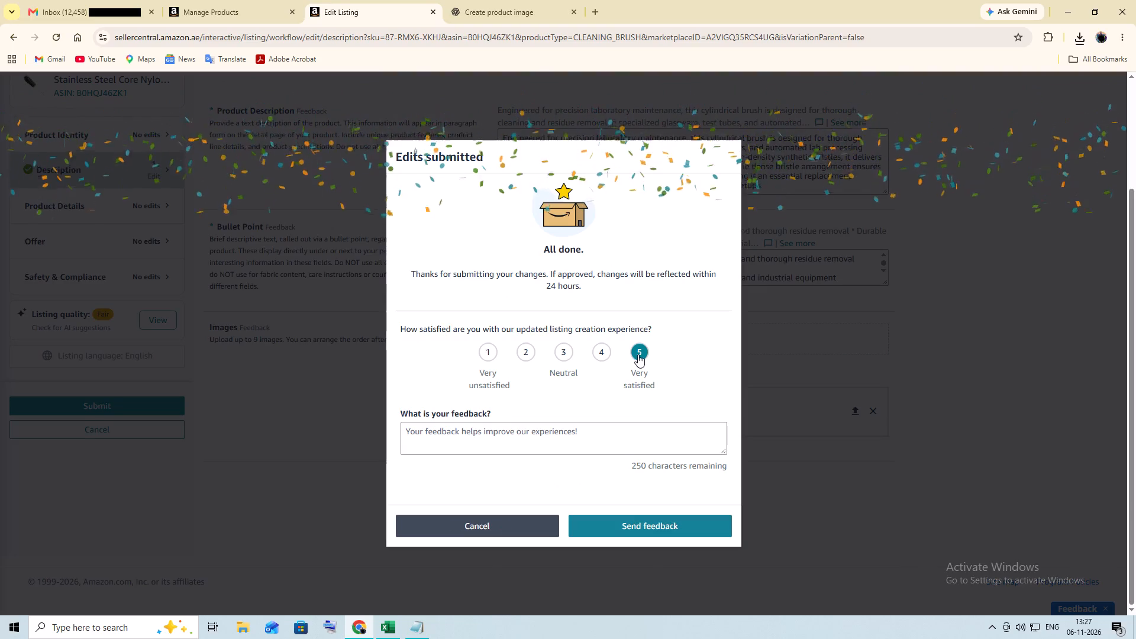
click(440, 434)
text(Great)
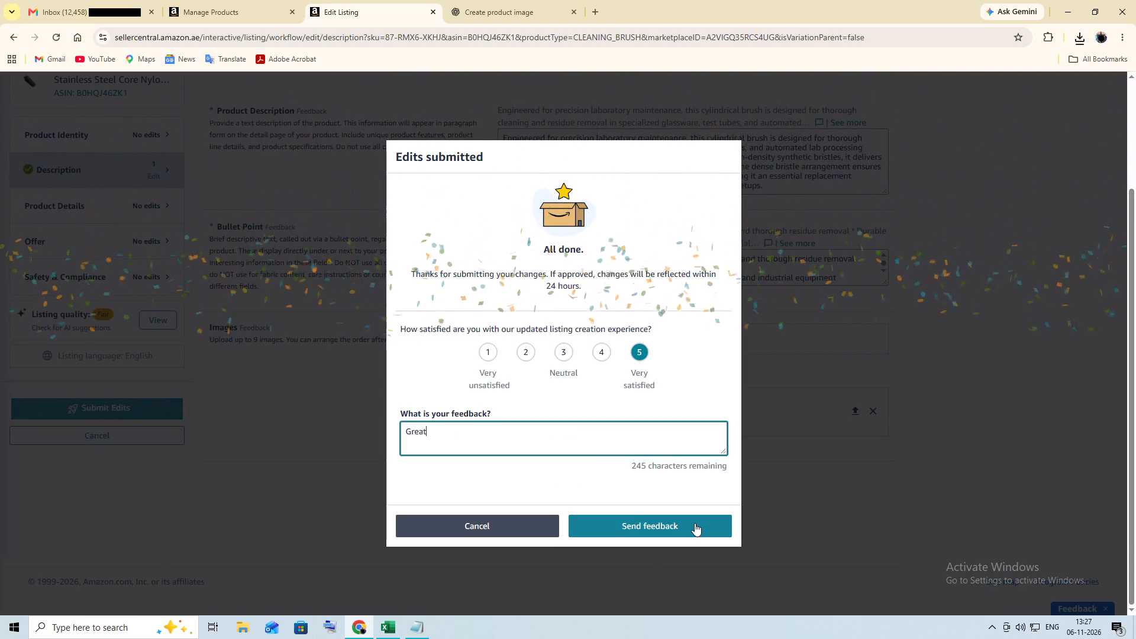
click(696, 524)
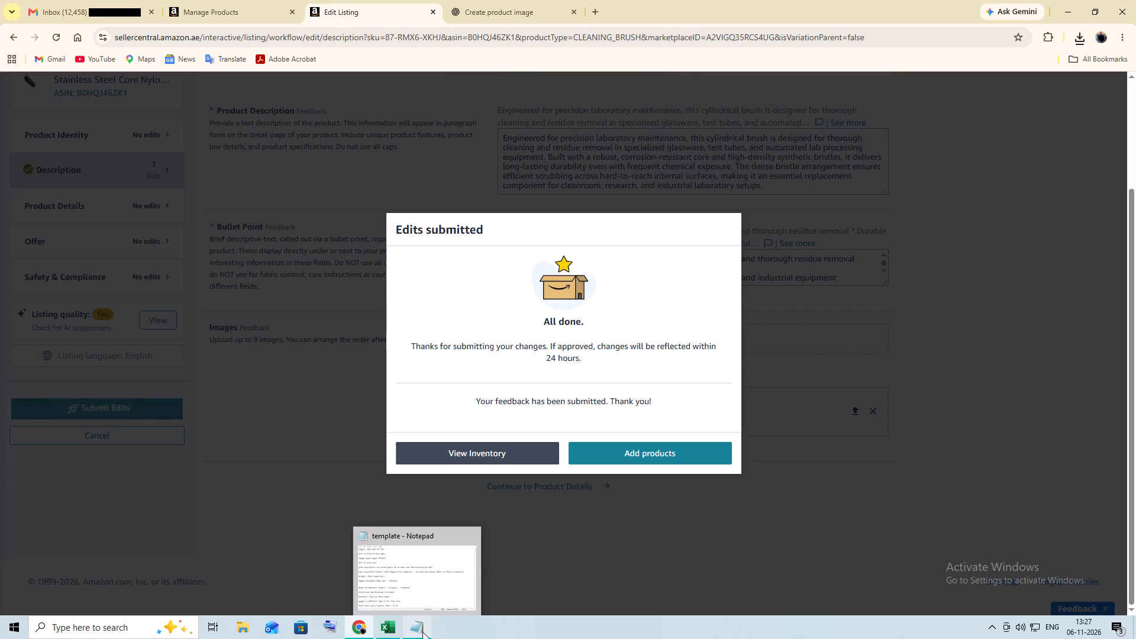
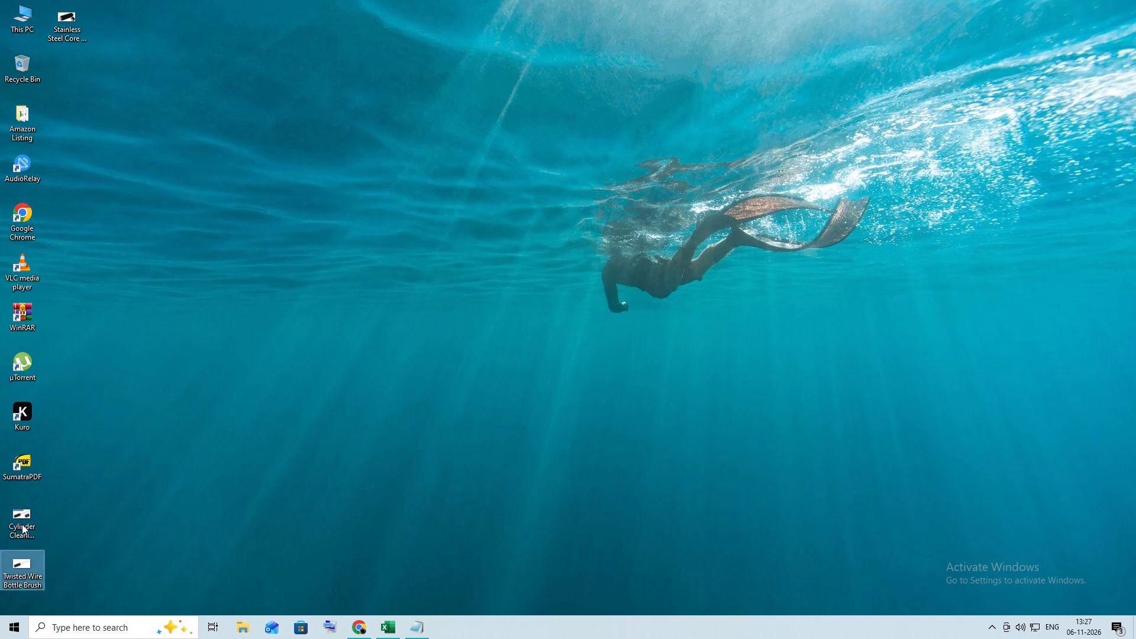
Permanently delete the three brush image files from the desktop: Cylinder Cleaning, Twisted Wire Bottle Brush and Stainless Steel Core Nylon Brush Roller.
click(22, 523)
click(26, 573)
ctrl+click(71, 23)
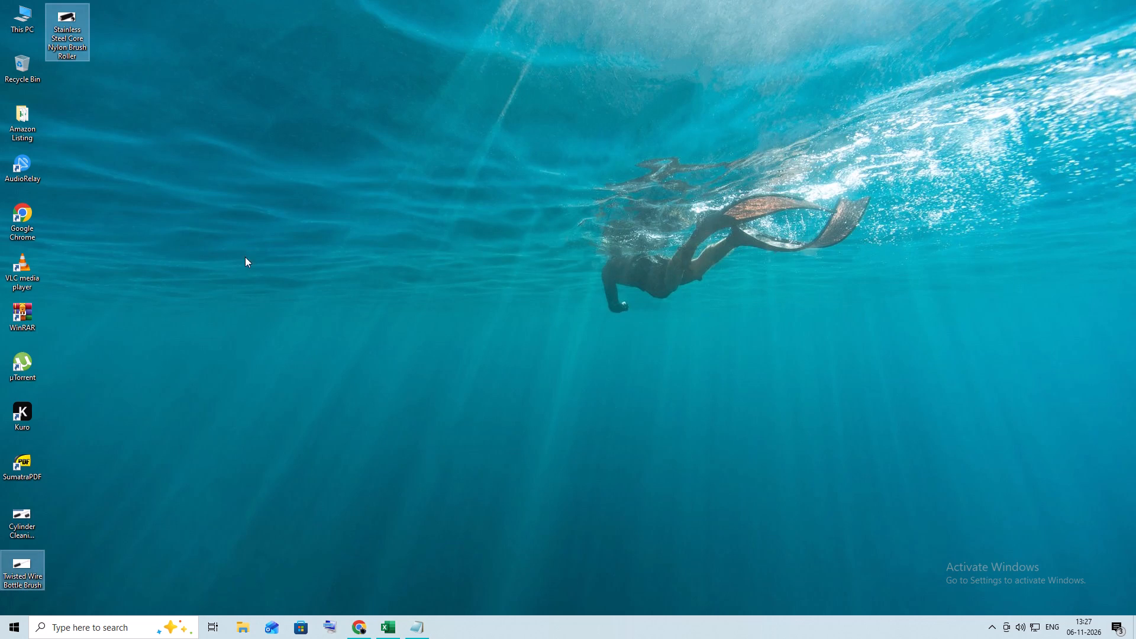
click(31, 504)
ctrl+click(32, 575)
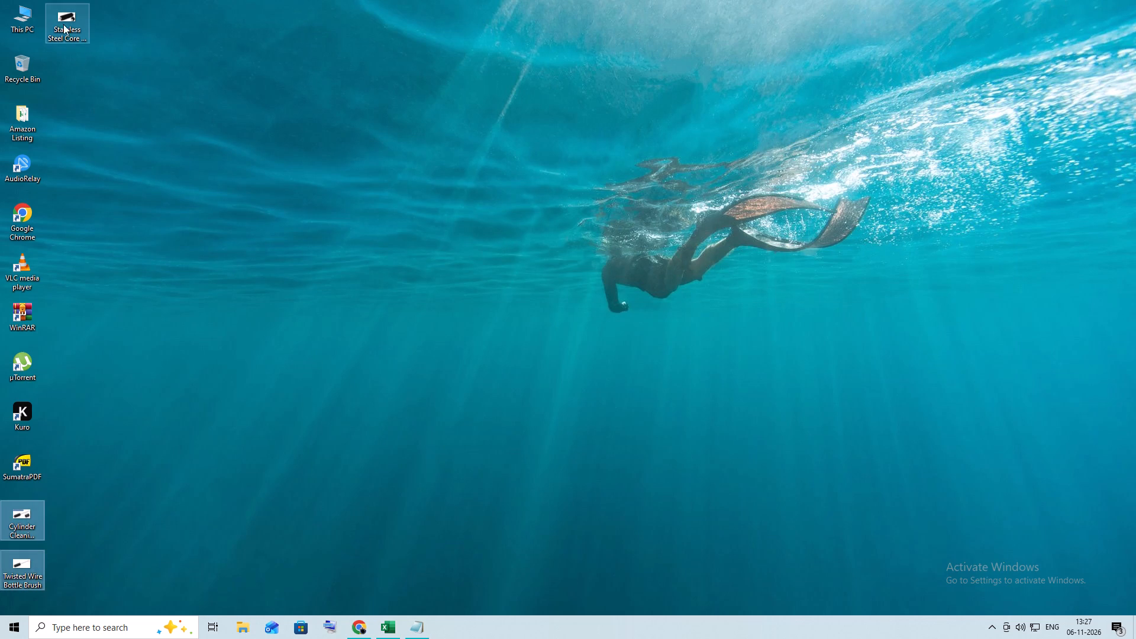
ctrl+click(58, 14)
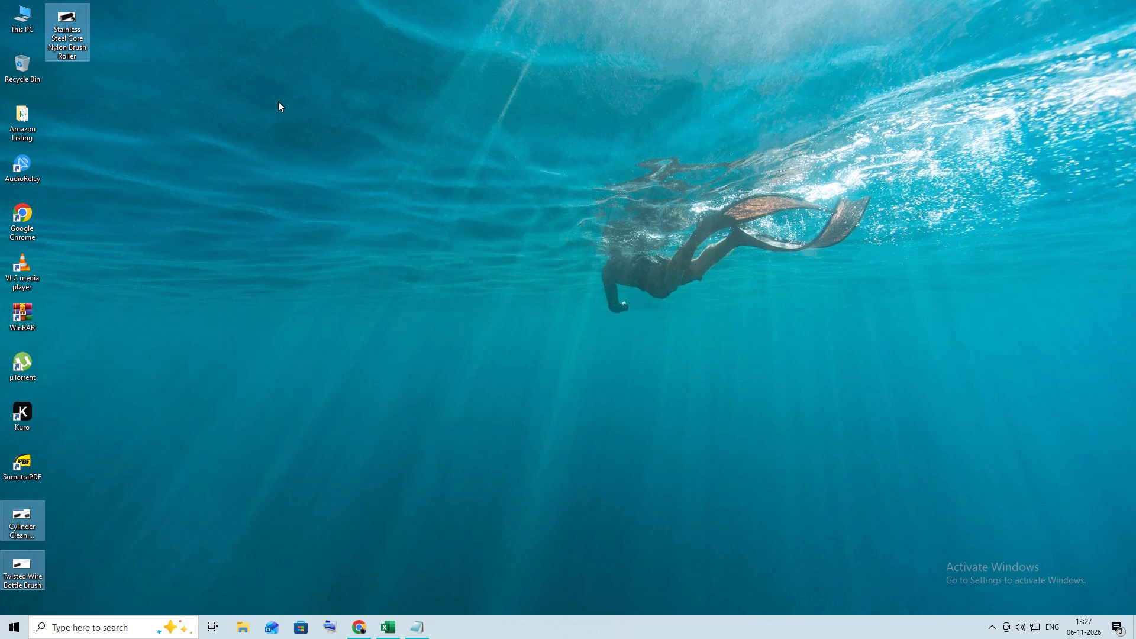
key(shift+Delete)
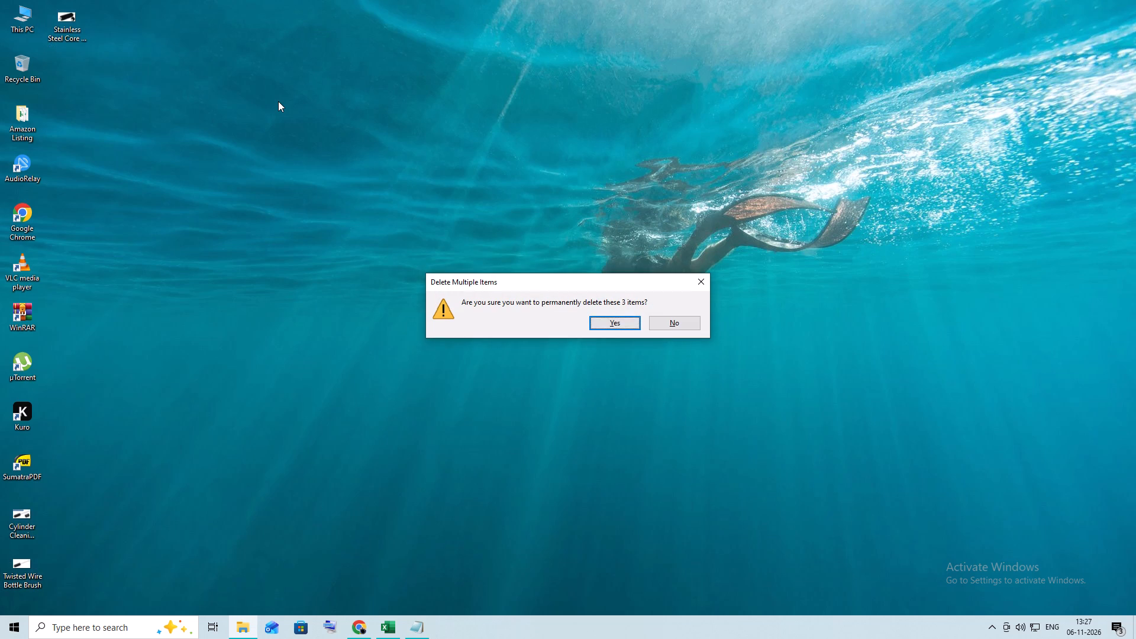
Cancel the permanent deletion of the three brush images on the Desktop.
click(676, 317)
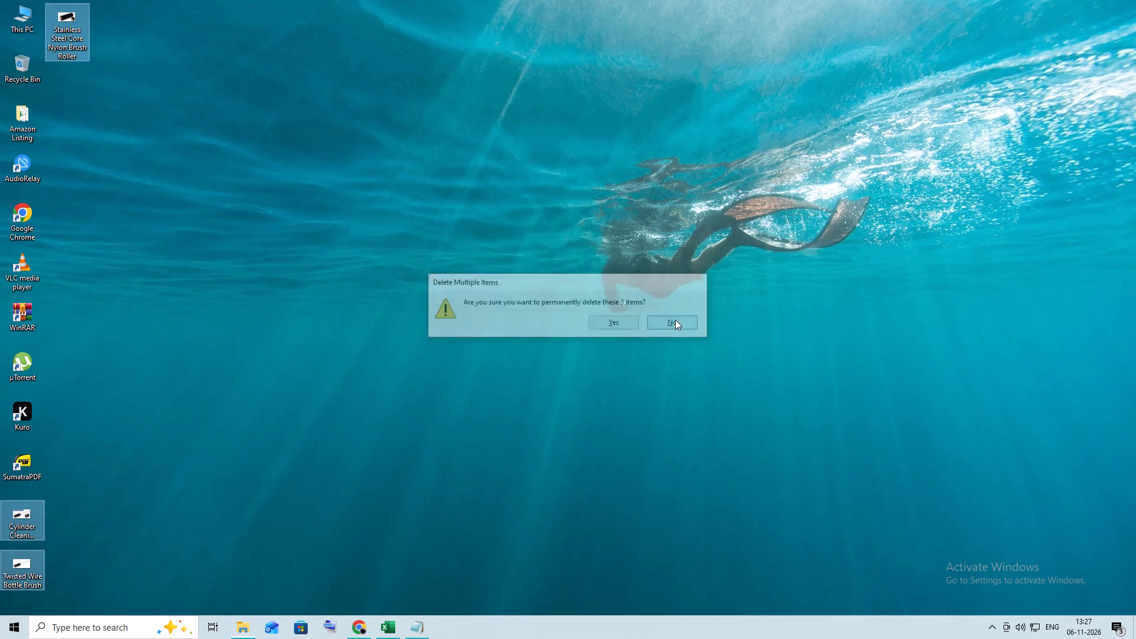
Check the Cylinder Cleaning Brush Product Display image and permanently delete it from the Desktop.
double_click(8, 510)
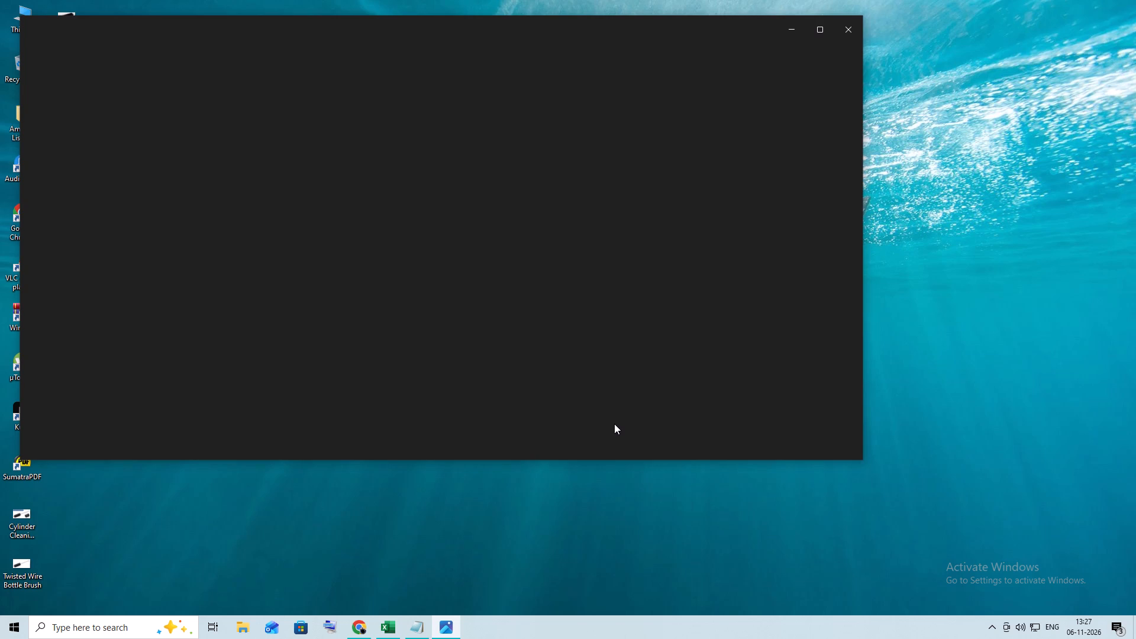
click(851, 31)
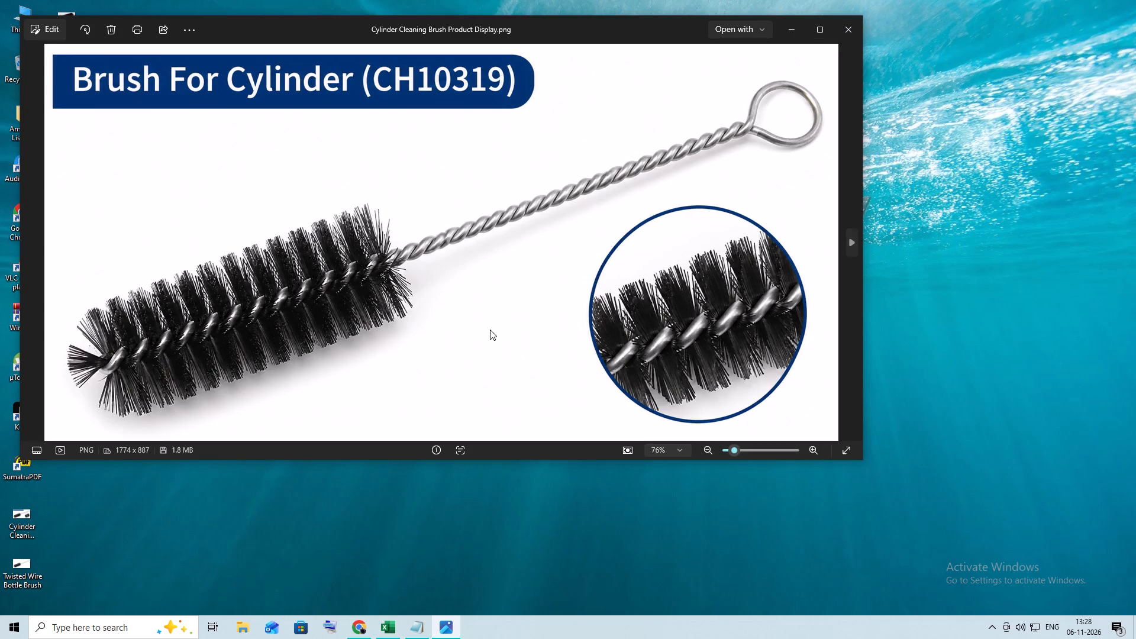
click(852, 30)
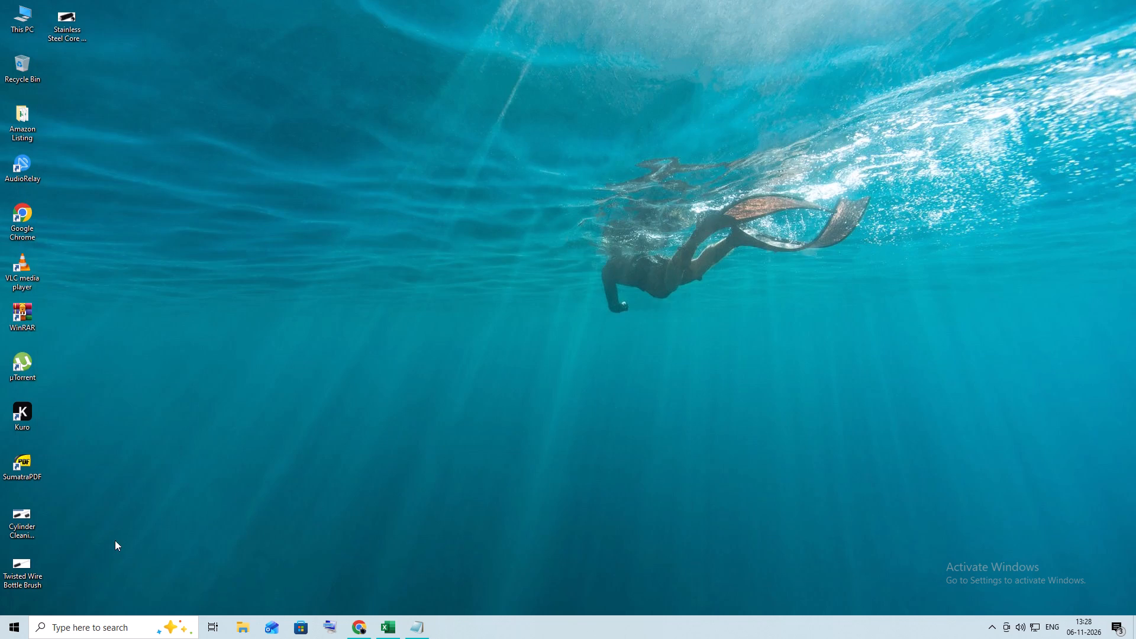
double_click(40, 512)
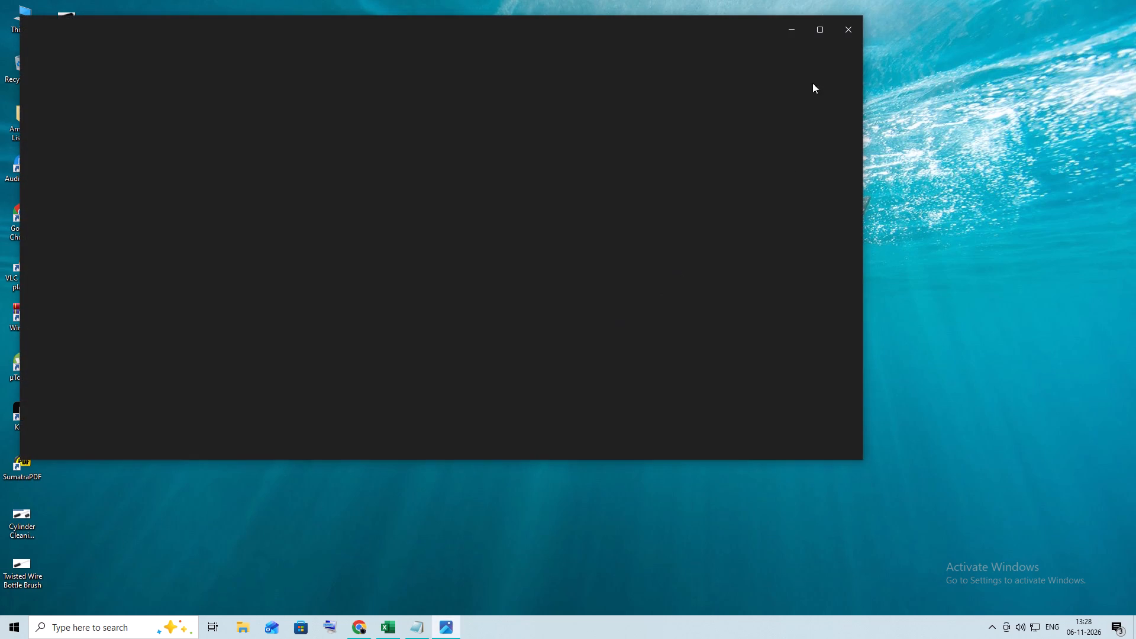
click(850, 28)
click(31, 512)
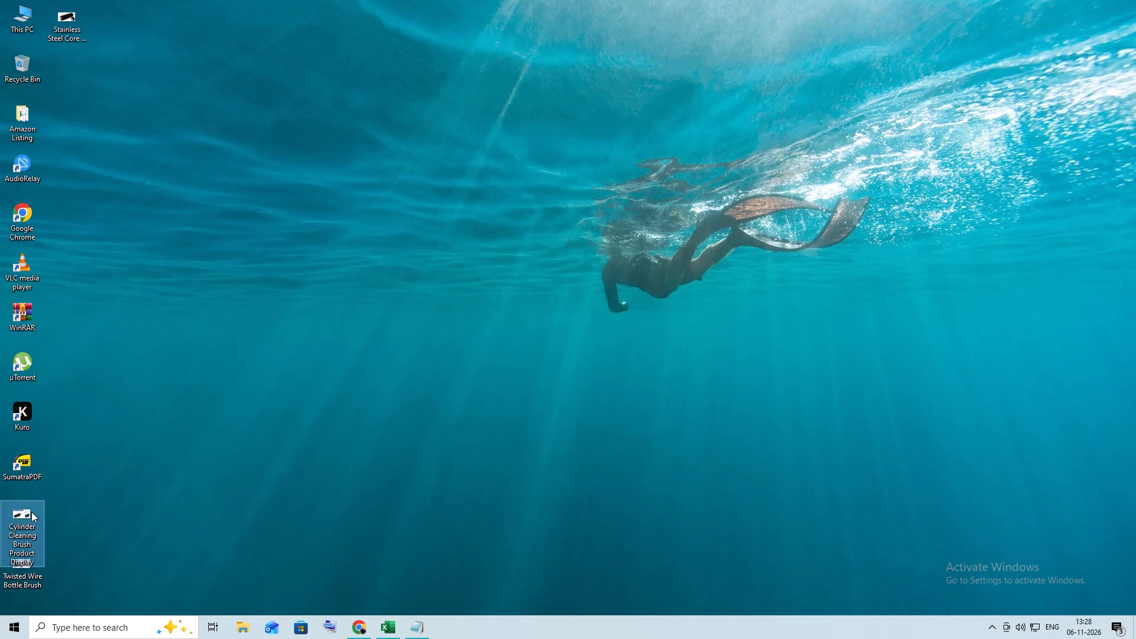
key(shift+Delete)
key(Return)
click(30, 543)
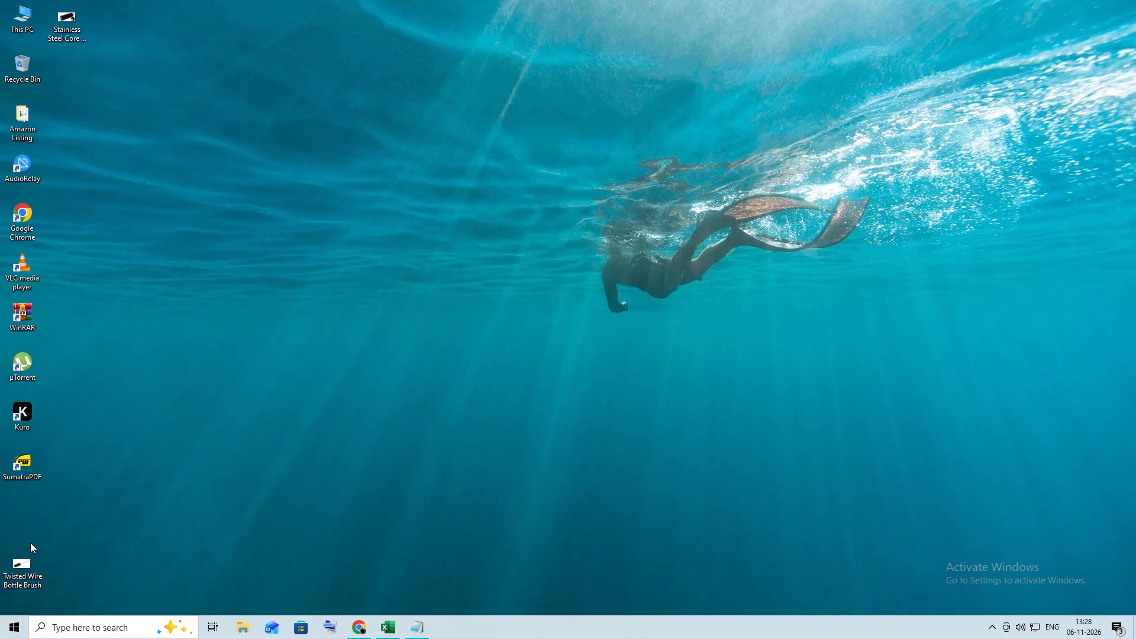
Open the Twisted Wire Bottle Brush and Stainless Steel Core Nylon Brush Roller images on the Desktop to check them.
double_click(24, 569)
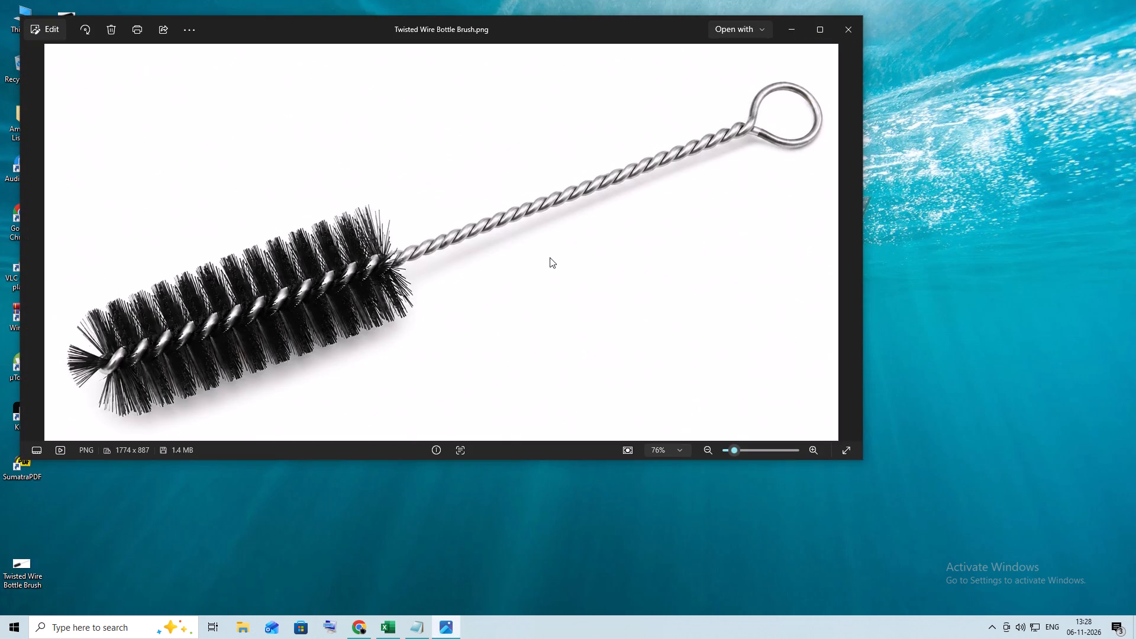
click(853, 33)
double_click(73, 25)
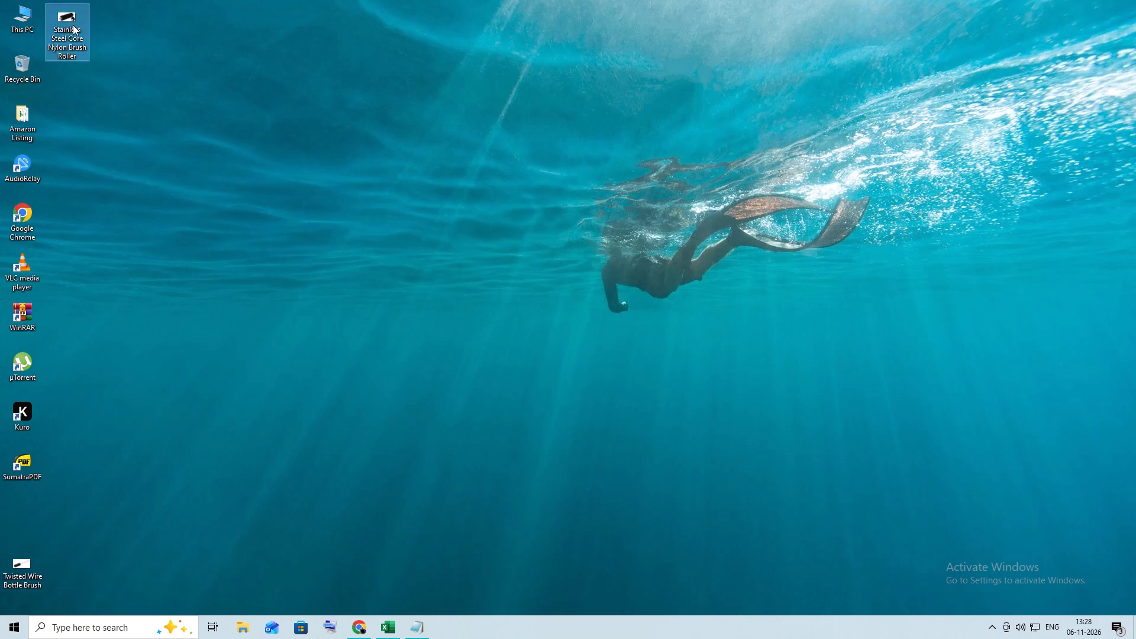
click(851, 33)
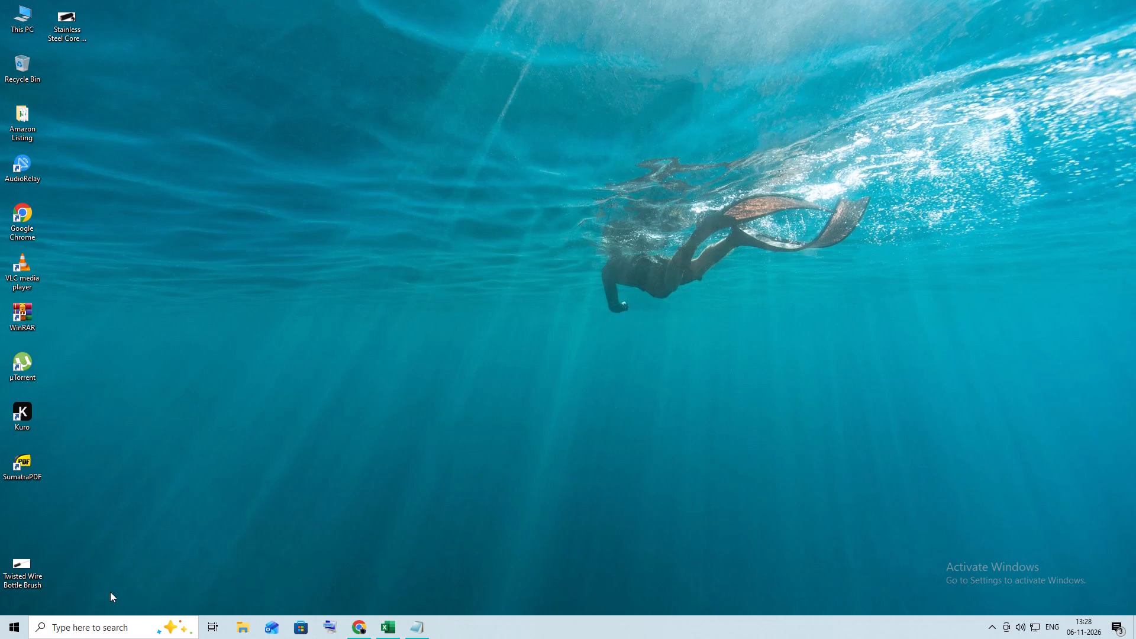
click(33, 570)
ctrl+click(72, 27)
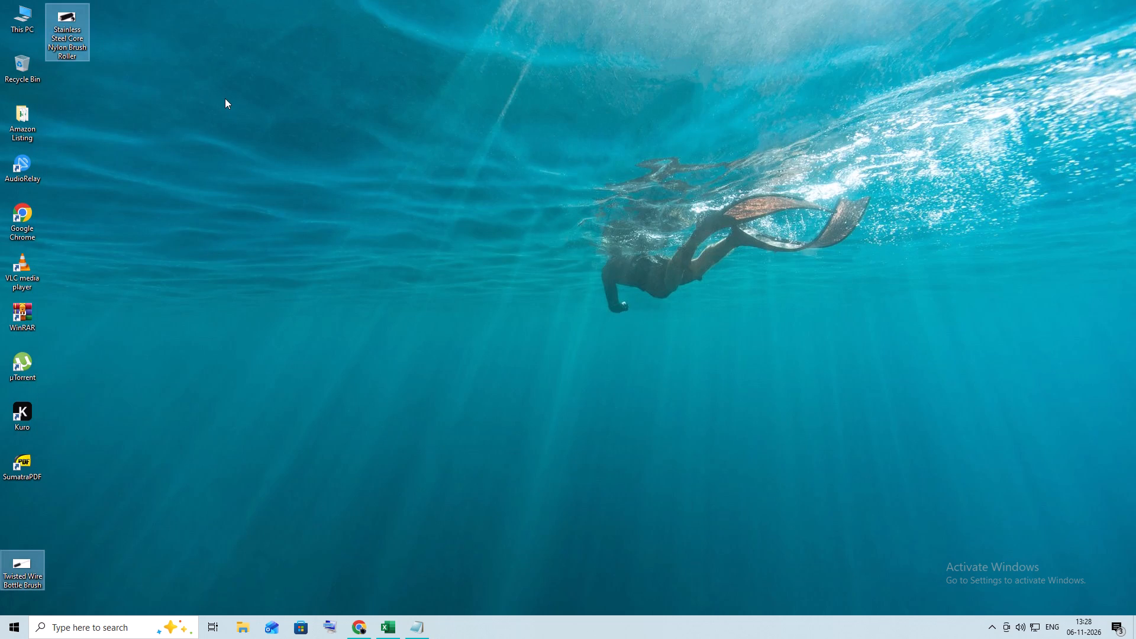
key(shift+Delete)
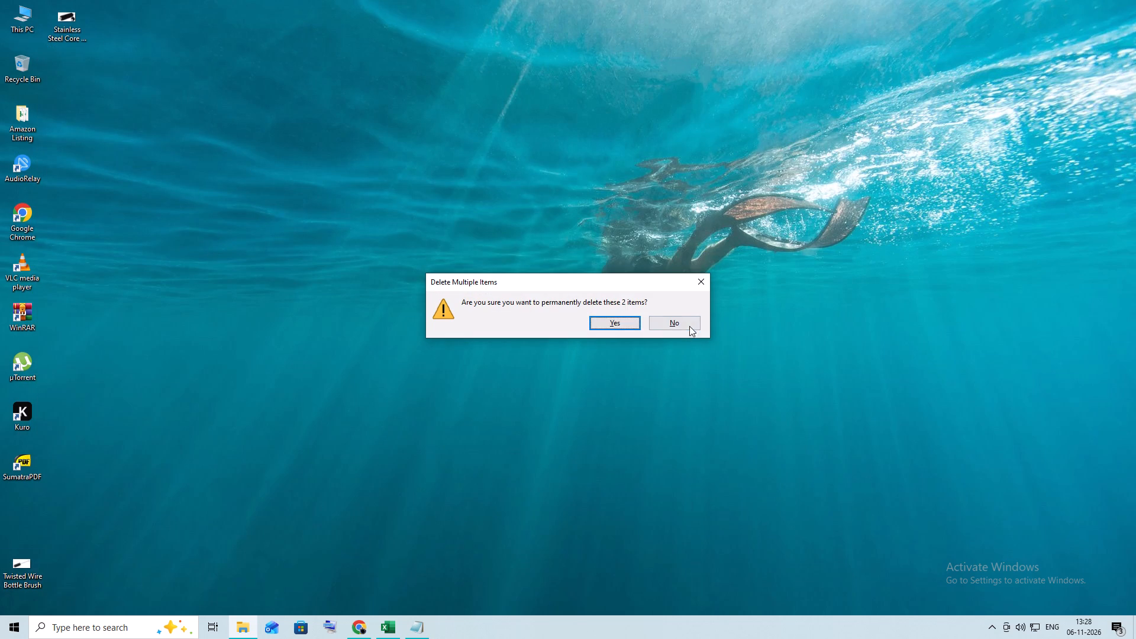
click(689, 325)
Move the Twisted Wire Bottle Brush and Stainless Steel Core Nylon Brush Roller images from the Desktop to the Pictures folder.
click(104, 555)
click(40, 559)
ctrl+click(75, 22)
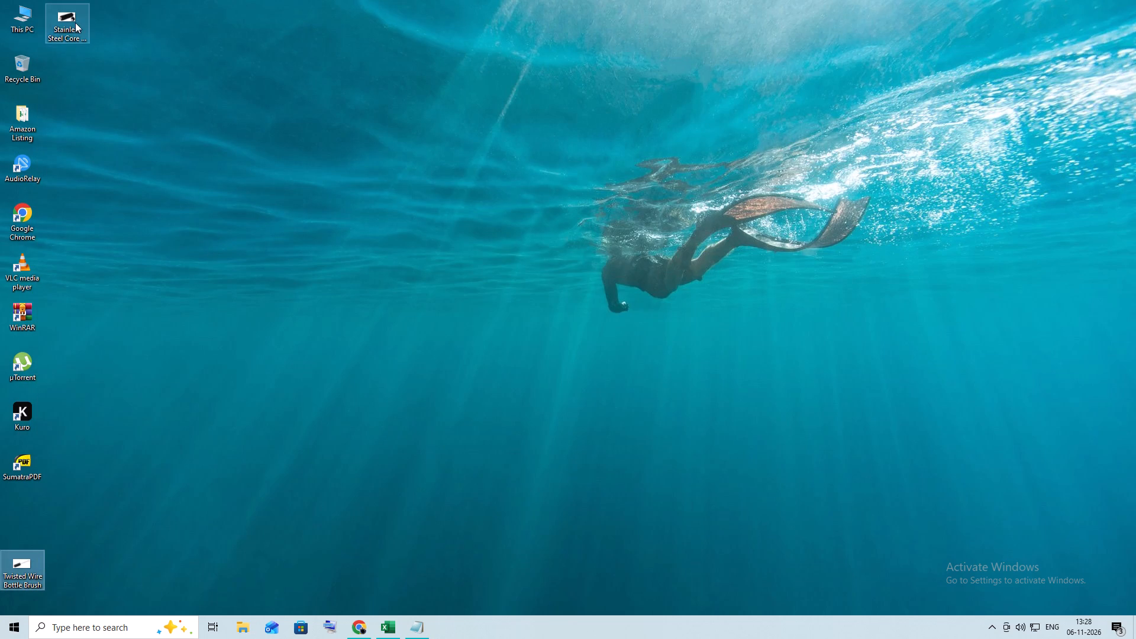
key(ctrl+x)
double_click(19, 14)
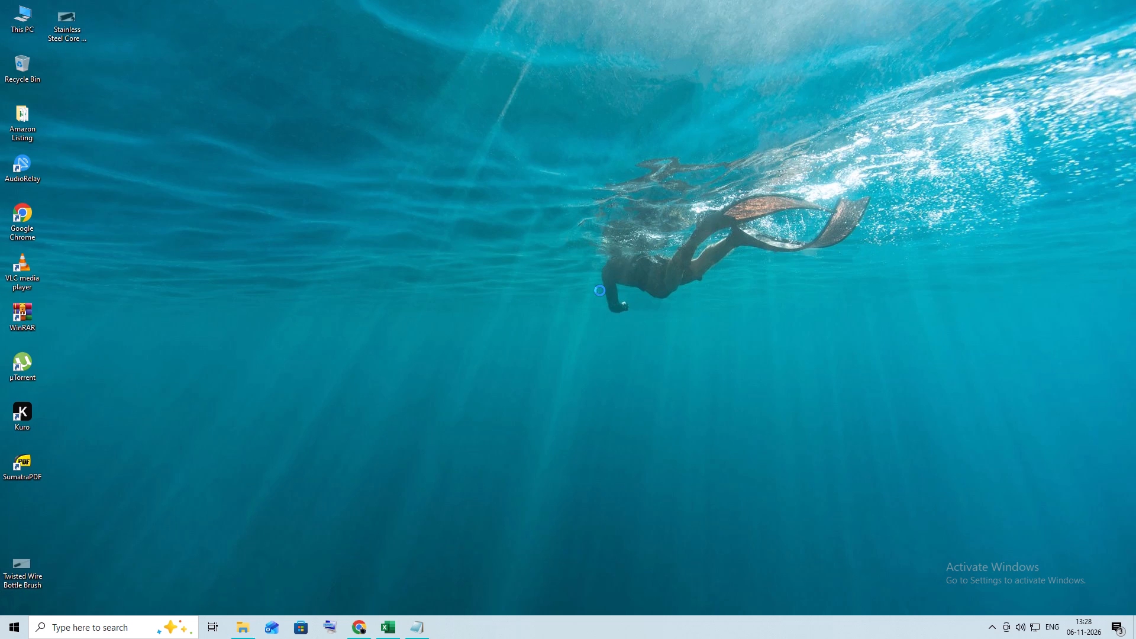
click(33, 172)
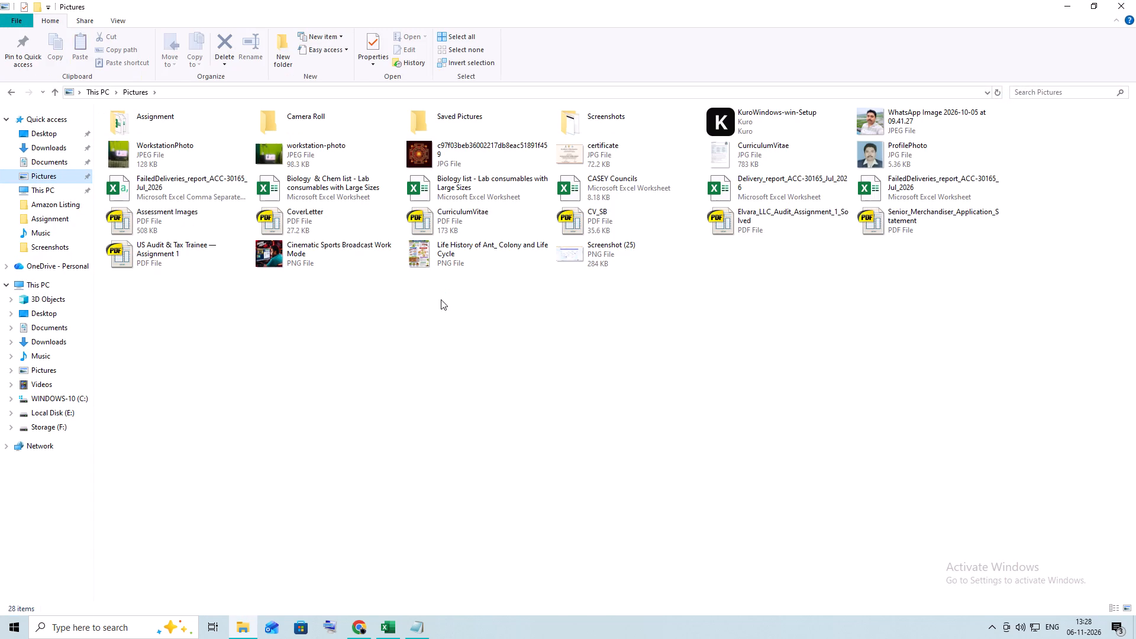
click(751, 289)
key(ctrl+v)
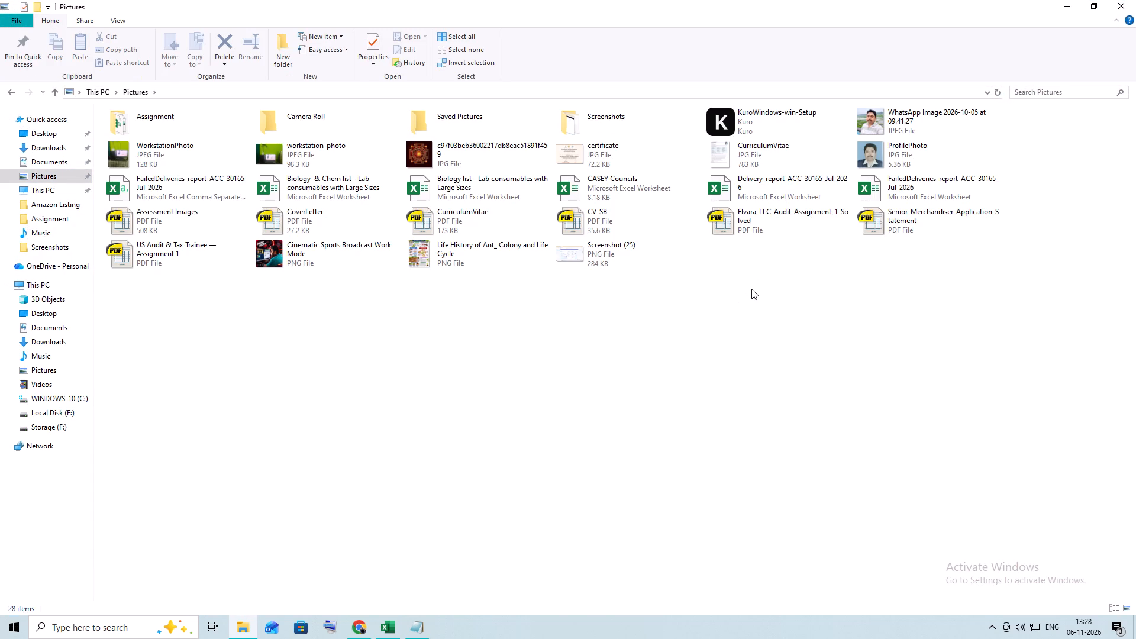
click(745, 372)
click(670, 396)
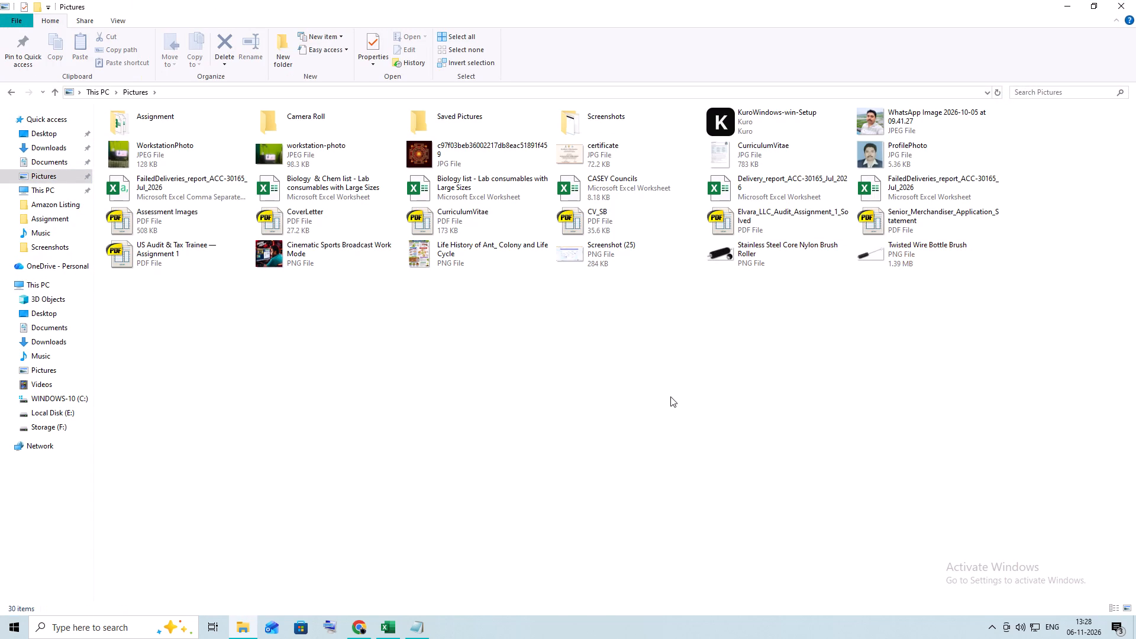
click(498, 360)
Select the "Life History of Ant_ Colony and Life Cycle" PNG file in the Pictures folder.
click(465, 261)
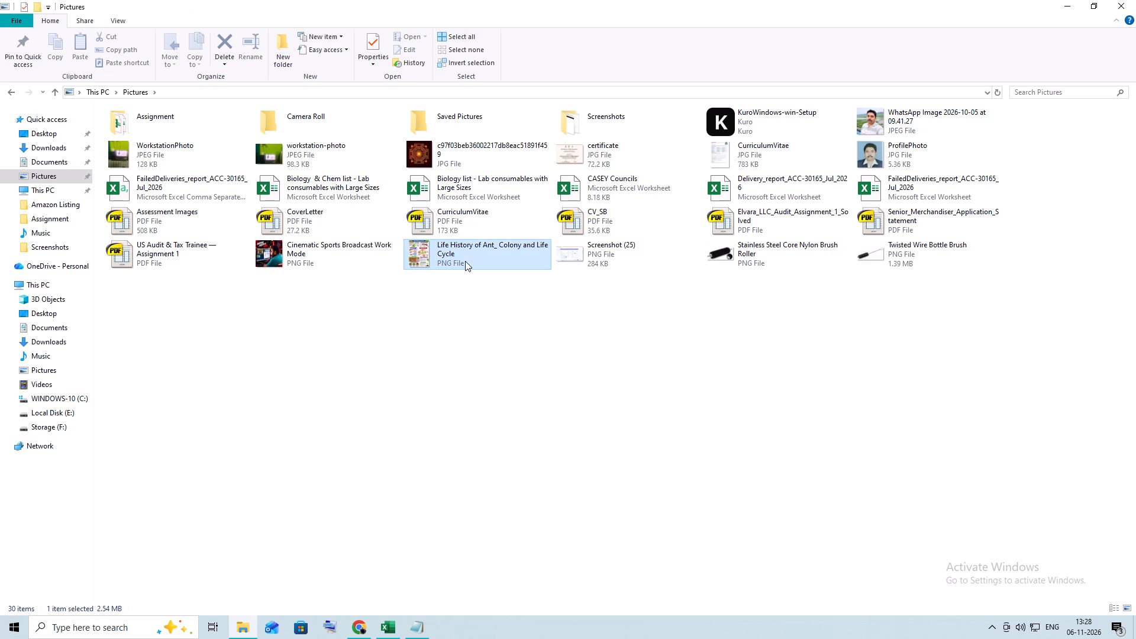
Open the "Life History of Ant_ Colony and Life Cycle" image to check it, and close it and the Pictures folder.
click(470, 316)
double_click(467, 251)
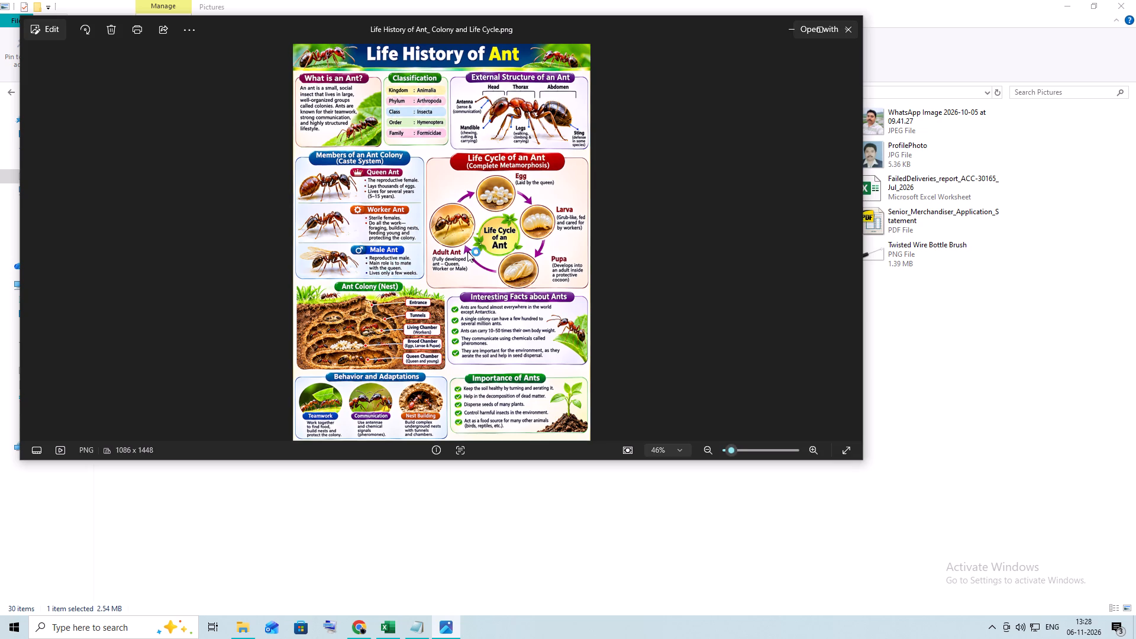
scroll(467, 251, up, 6)
scroll(467, 251, down, 9)
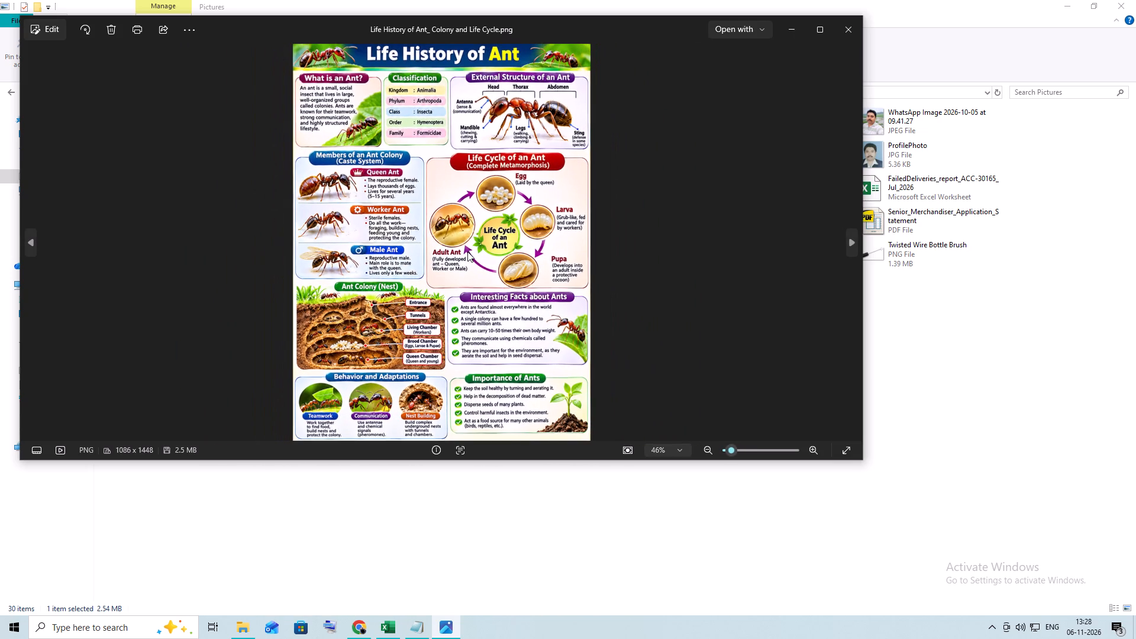
click(858, 33)
click(576, 333)
click(1135, 0)
Bring up the context options for the empty desktop area.
right_click(383, 311)
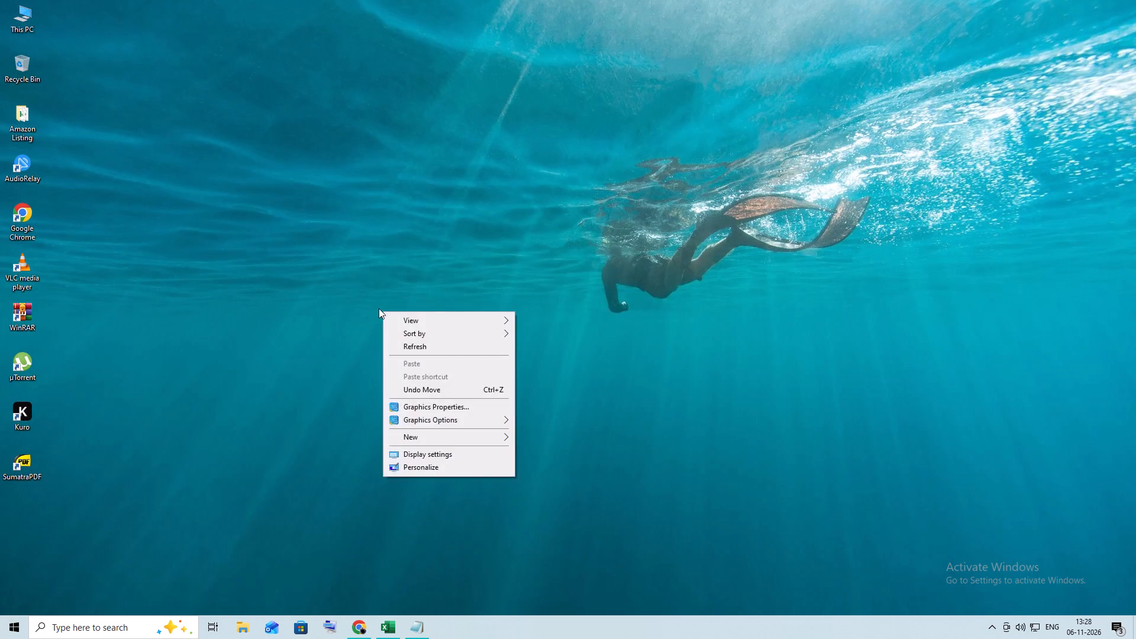
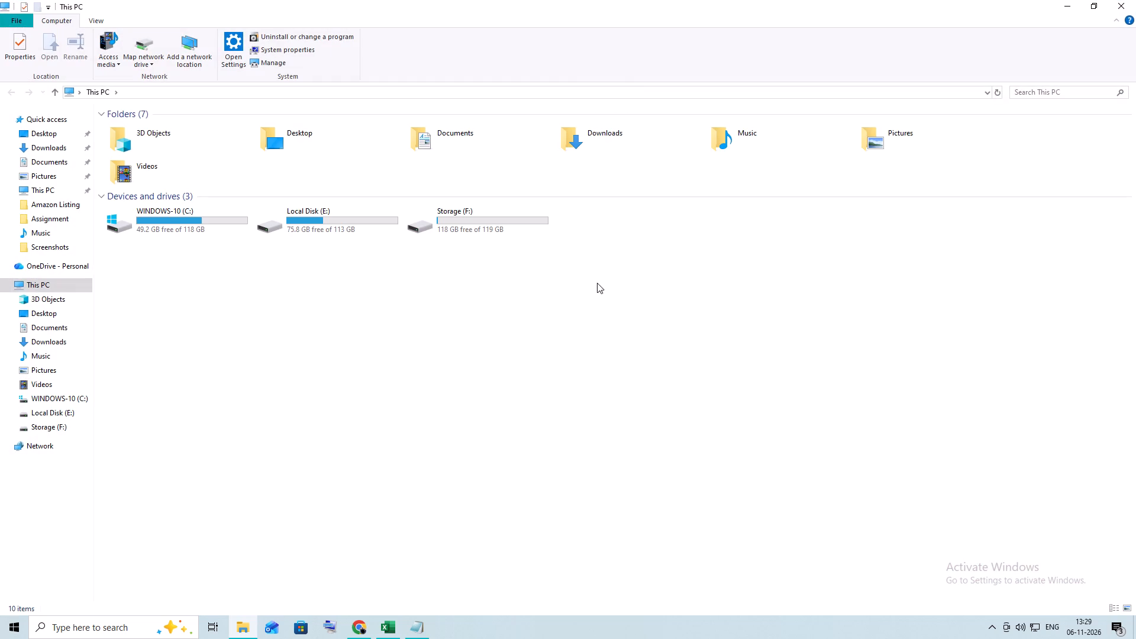
Close the This PC File Explorer window and return to the empty desktop.
click(1135, 0)
right_click(472, 192)
click(385, 341)
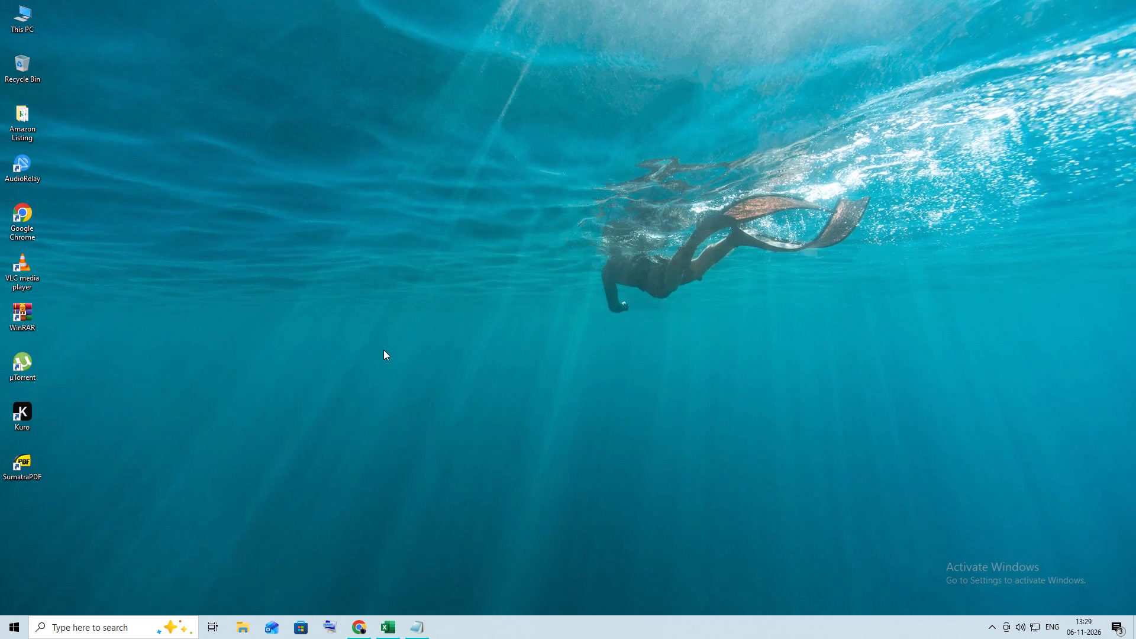
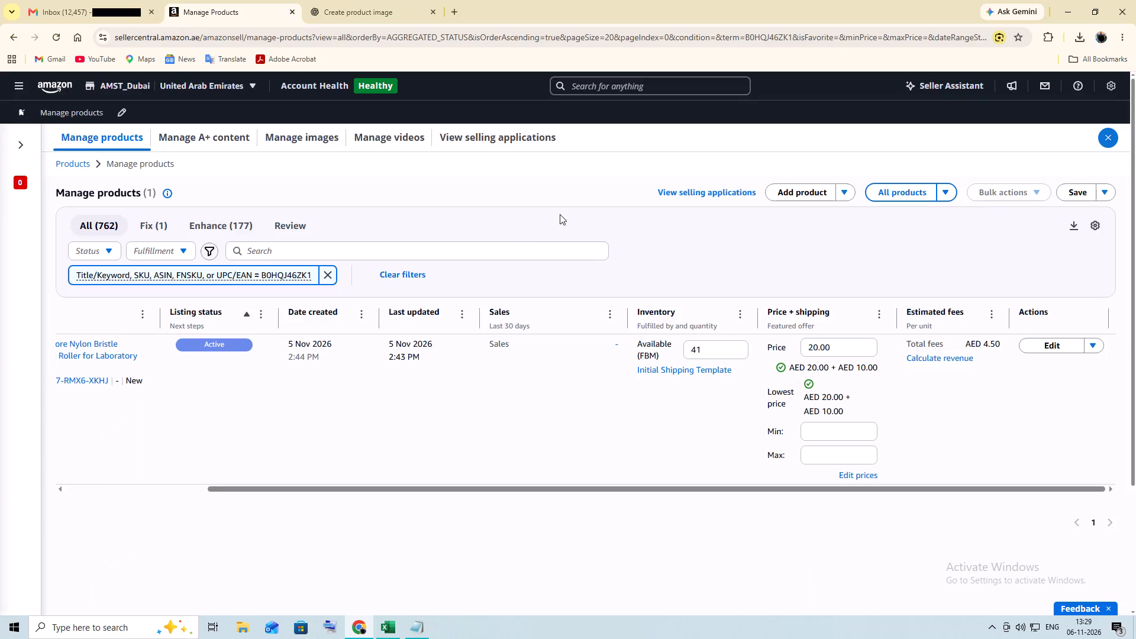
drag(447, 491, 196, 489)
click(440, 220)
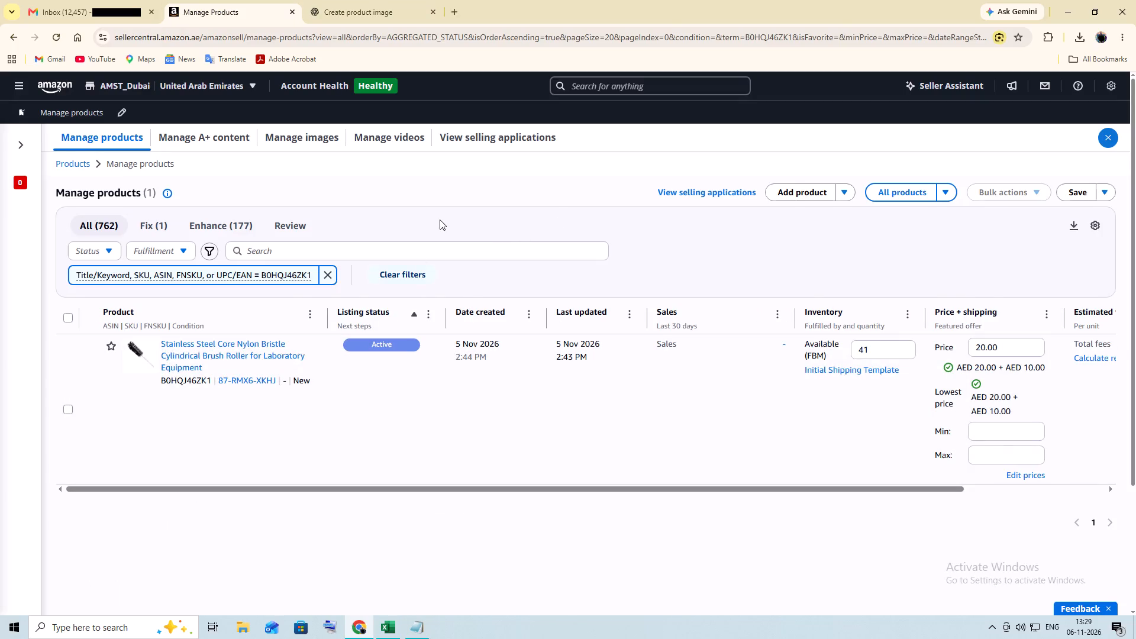
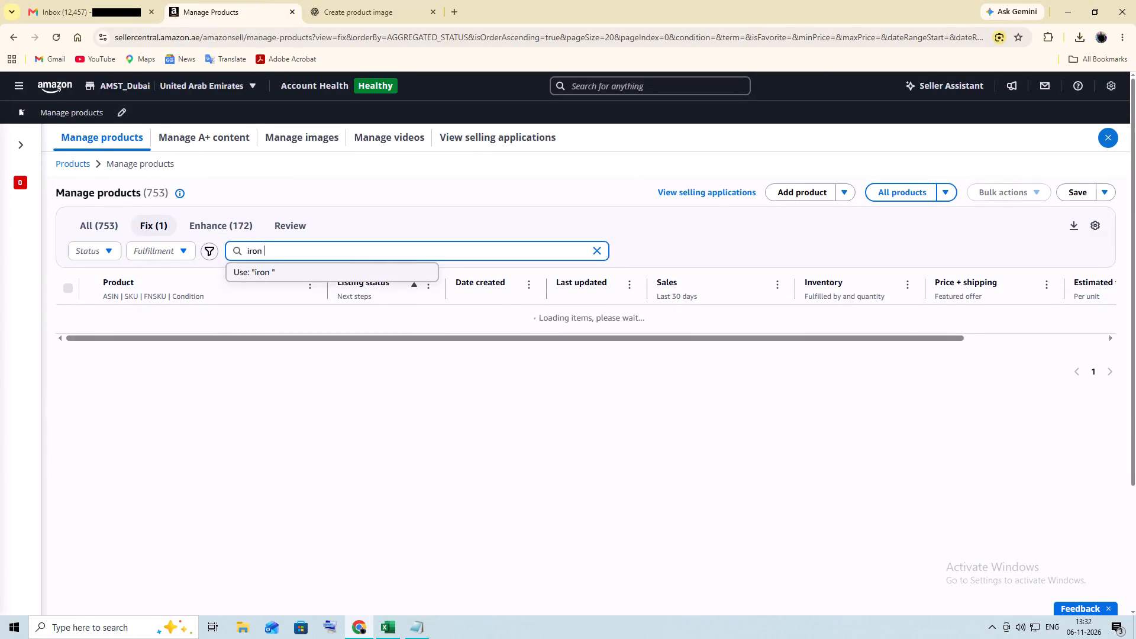
Search the Manage products list for "iron fillings" to find the Pure Iron Fillings 500g listing.
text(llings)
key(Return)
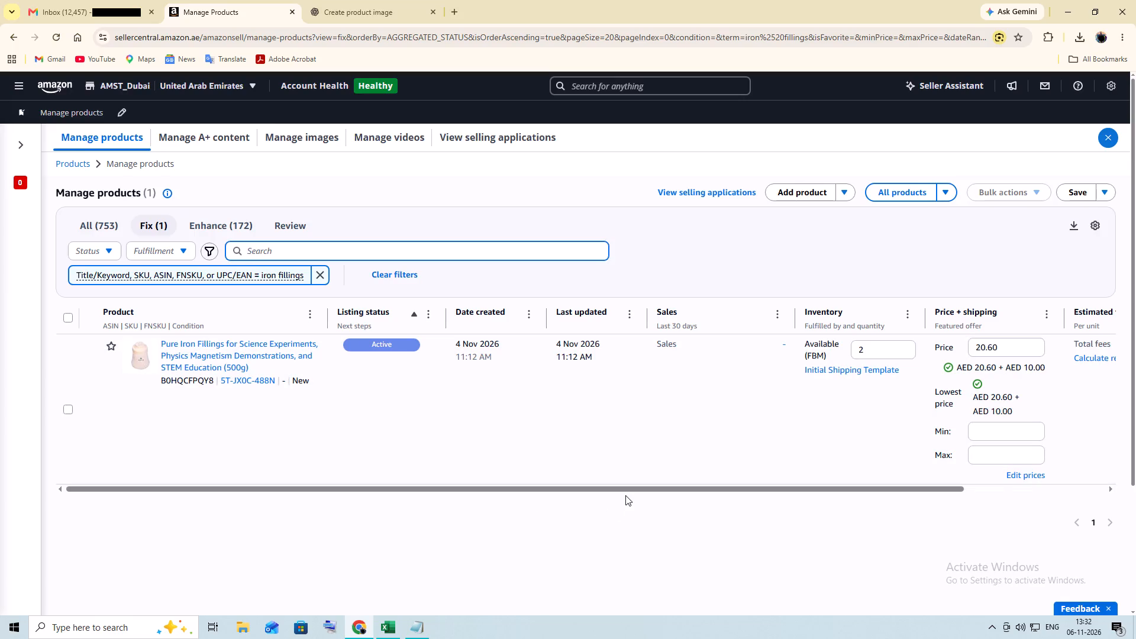
drag(635, 489, 1063, 485)
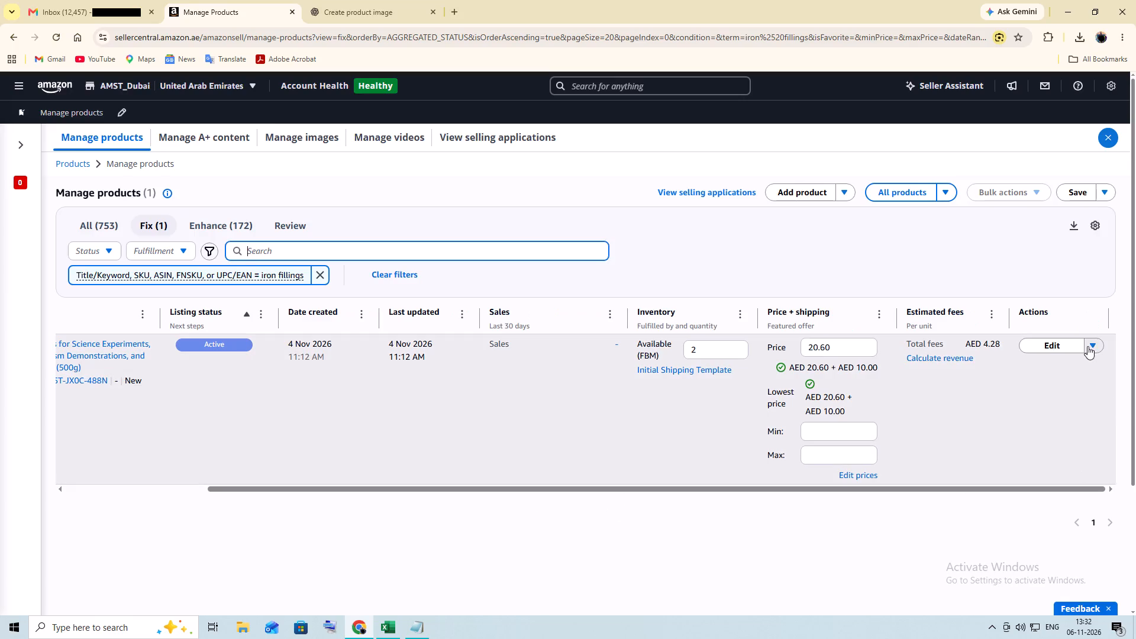
Delete the Pure Iron Fillings (500g) listing from the managed products and accept the deletion.
click(1087, 345)
click(1054, 472)
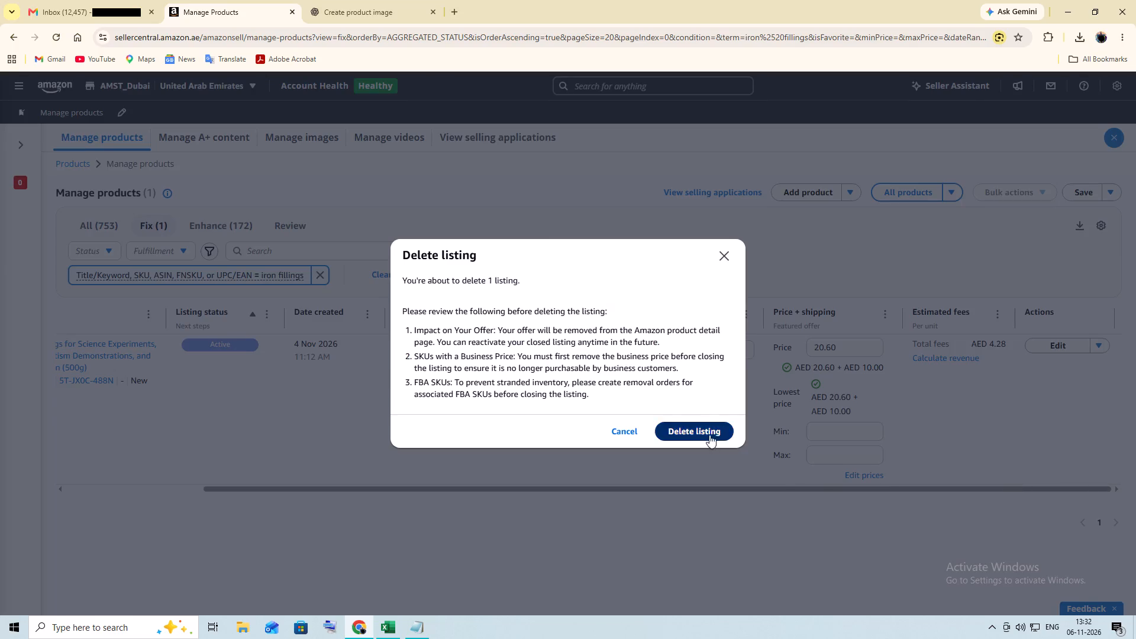
click(709, 434)
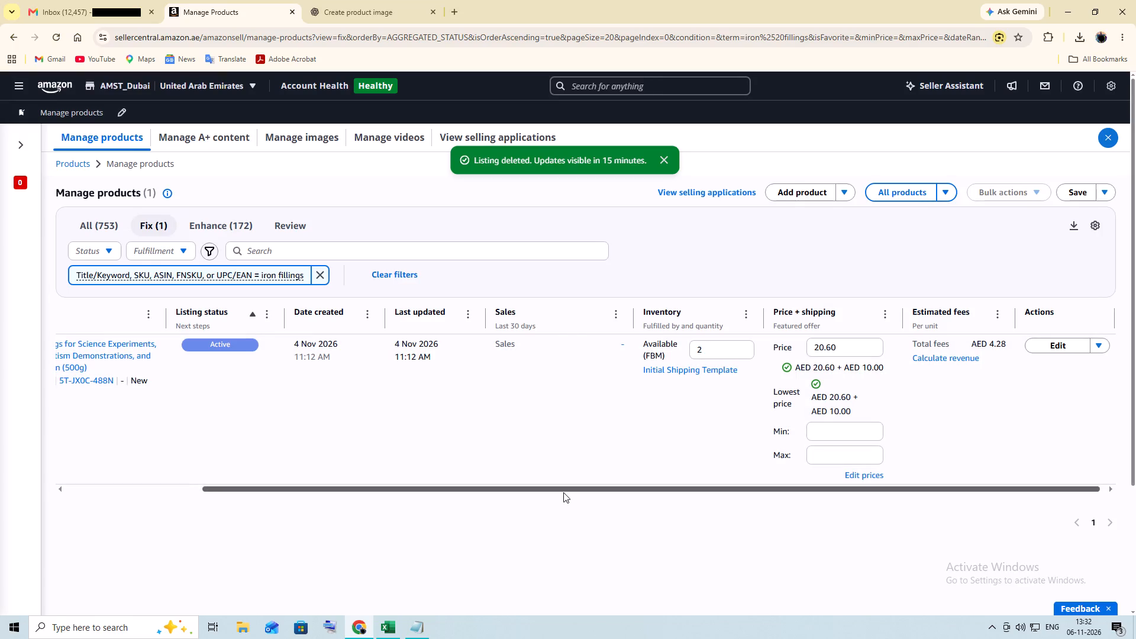
Replace the iron fillings search with ASIN B0HQCH36GJ and delete the Professional Outside Micrometer Caliper listing it identifies.
drag(563, 491, 170, 490)
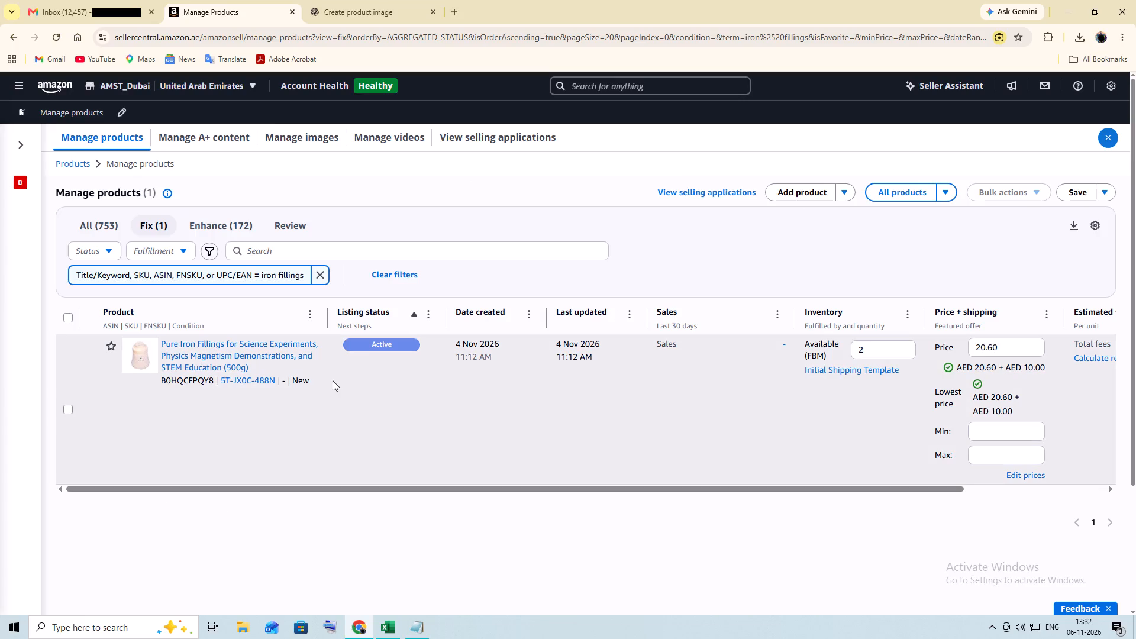
click(317, 270)
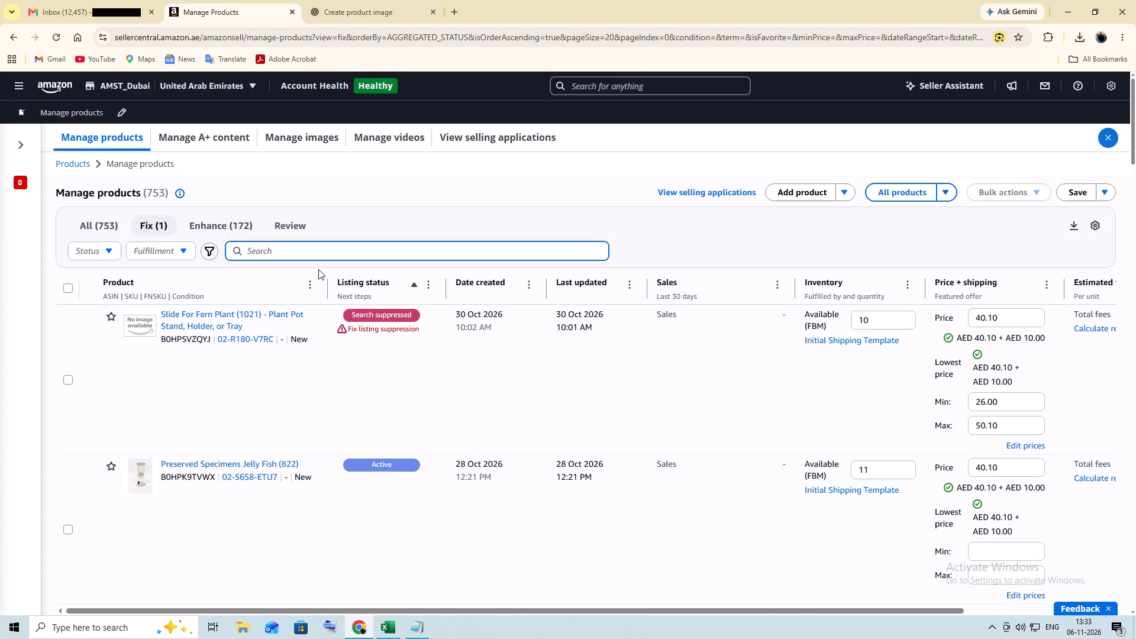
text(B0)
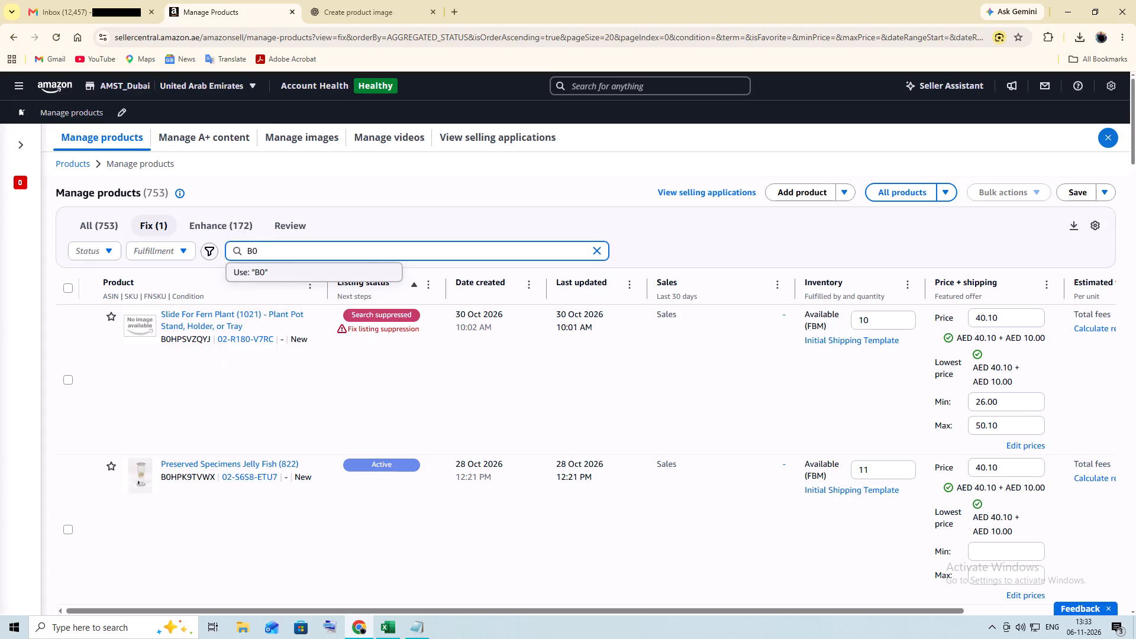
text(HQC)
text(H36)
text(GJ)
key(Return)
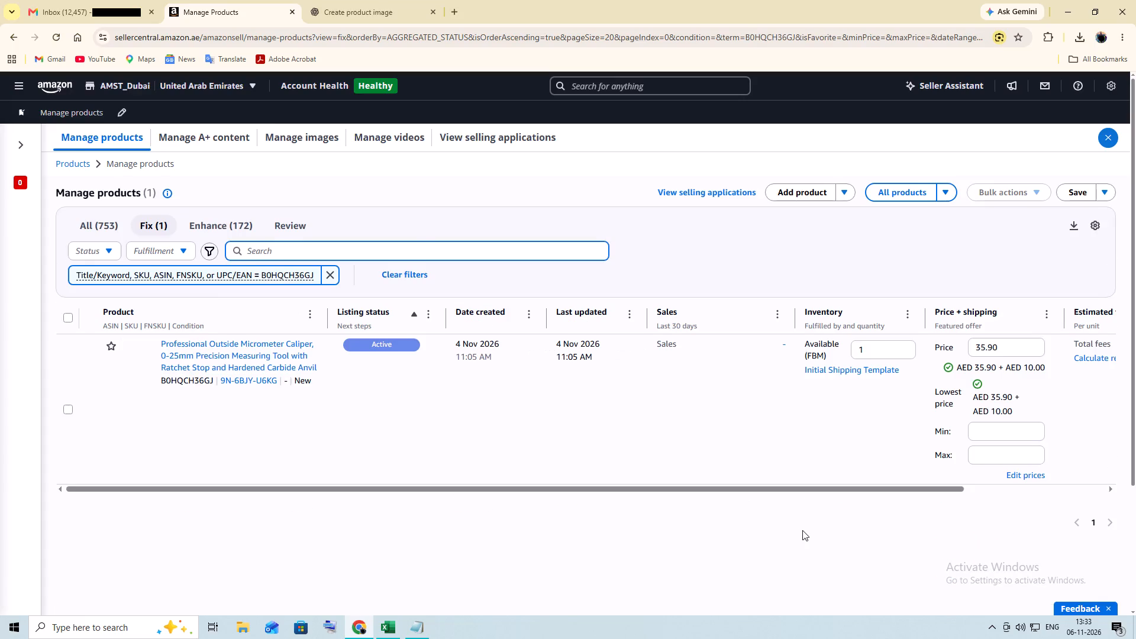
drag(811, 489, 1064, 486)
click(1096, 346)
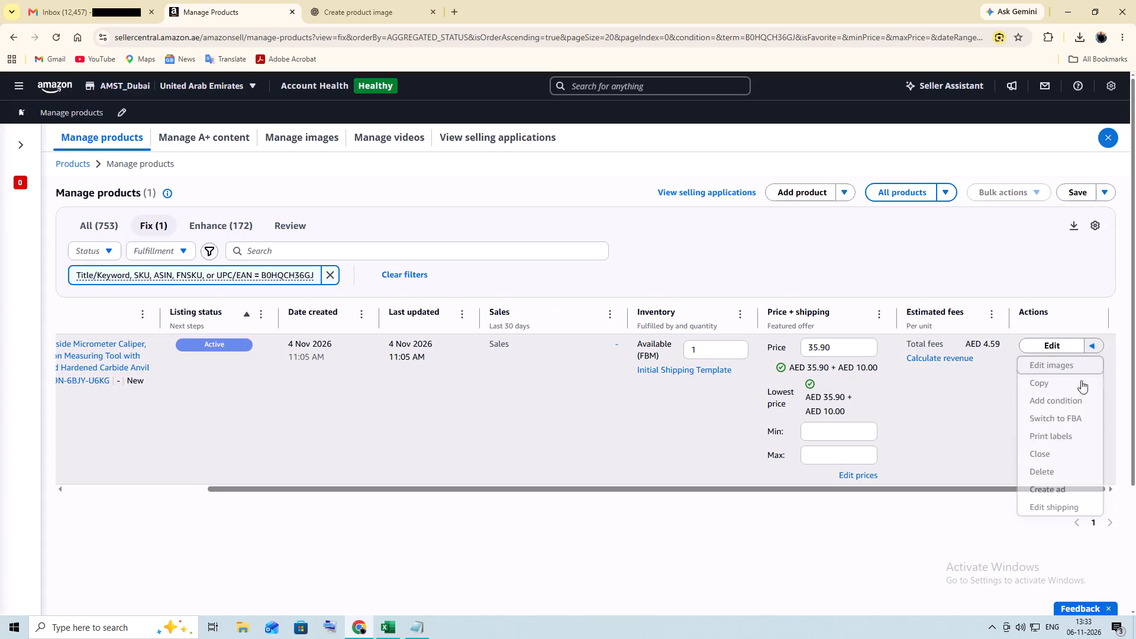
click(1037, 470)
click(689, 424)
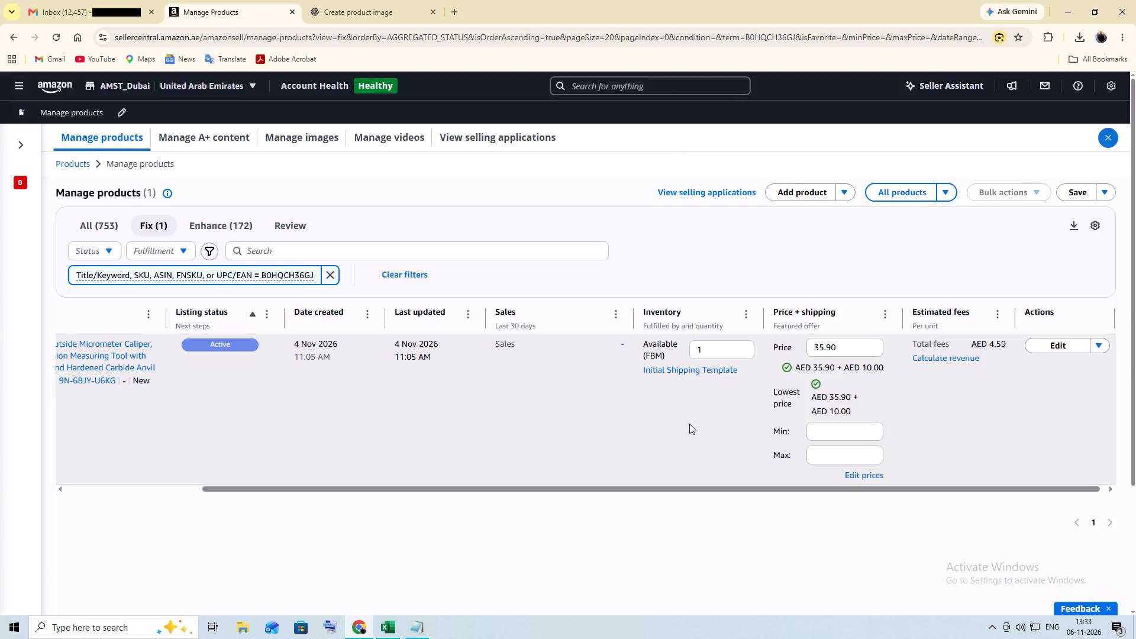
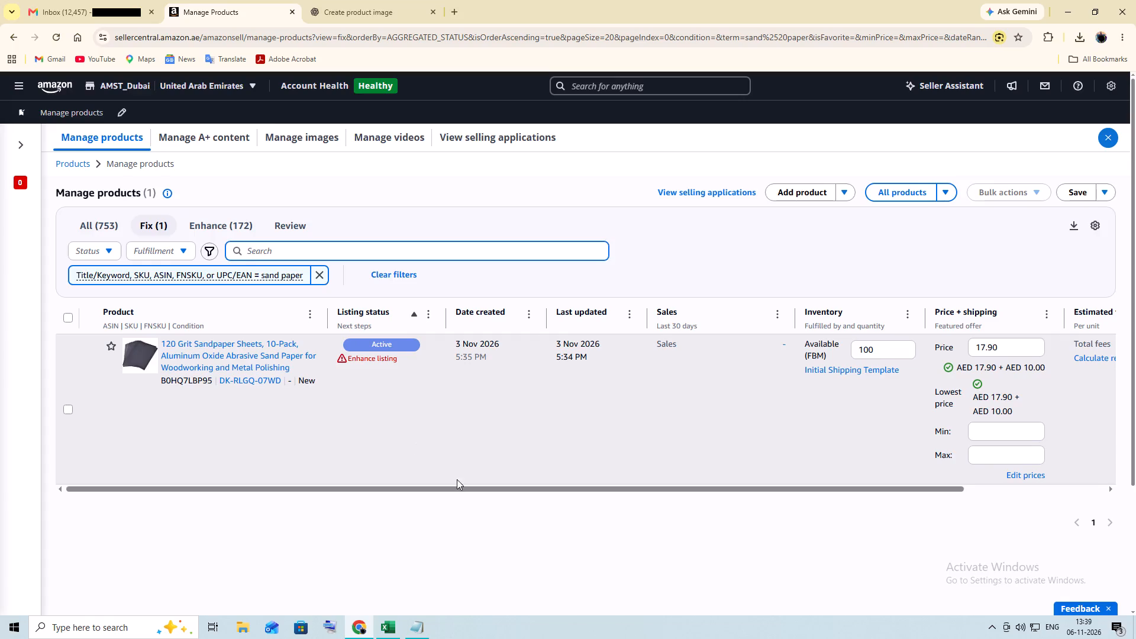
Delete the 120 Grit Sandpaper Sheets, 10-Pack listing from the managed products and accept the deletion.
drag(456, 490, 532, 485)
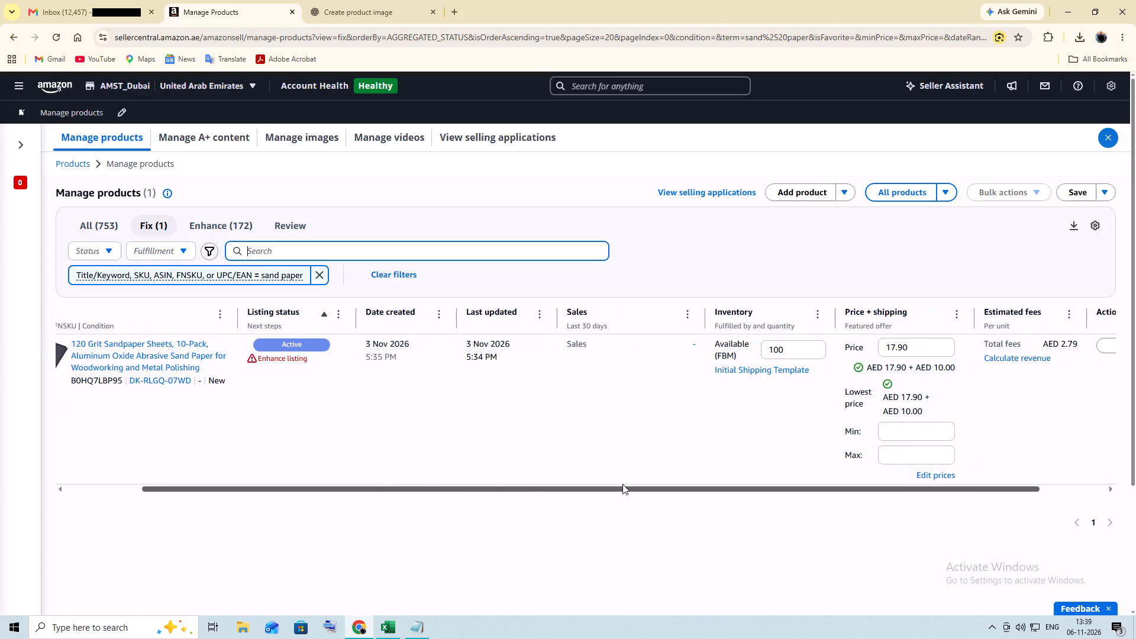
drag(728, 488, 936, 488)
click(1093, 347)
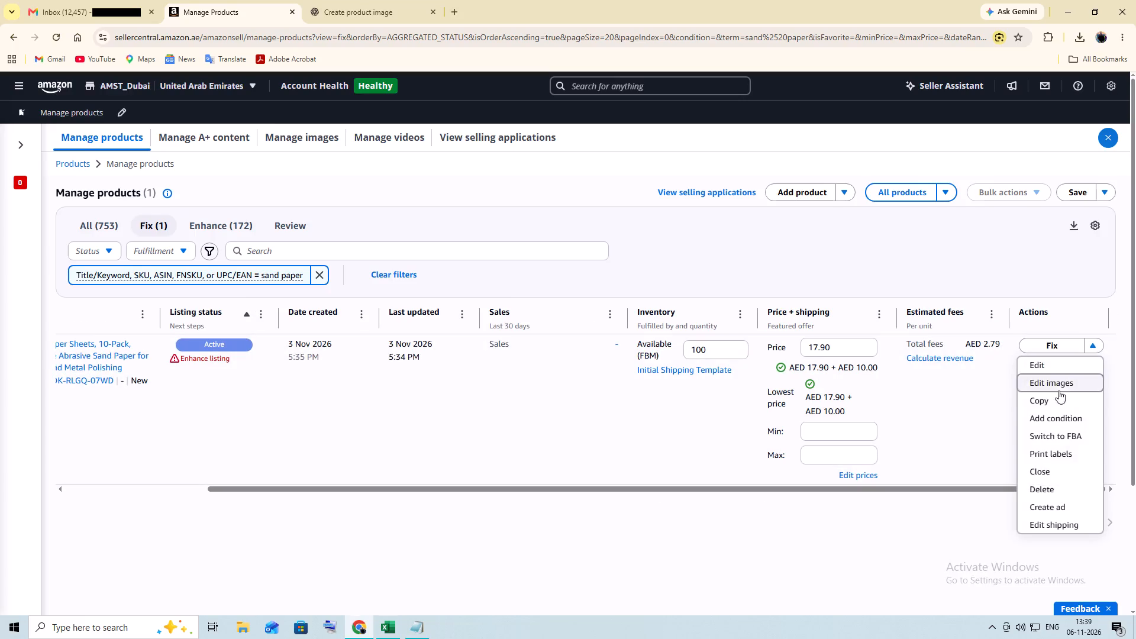
click(1047, 492)
click(690, 428)
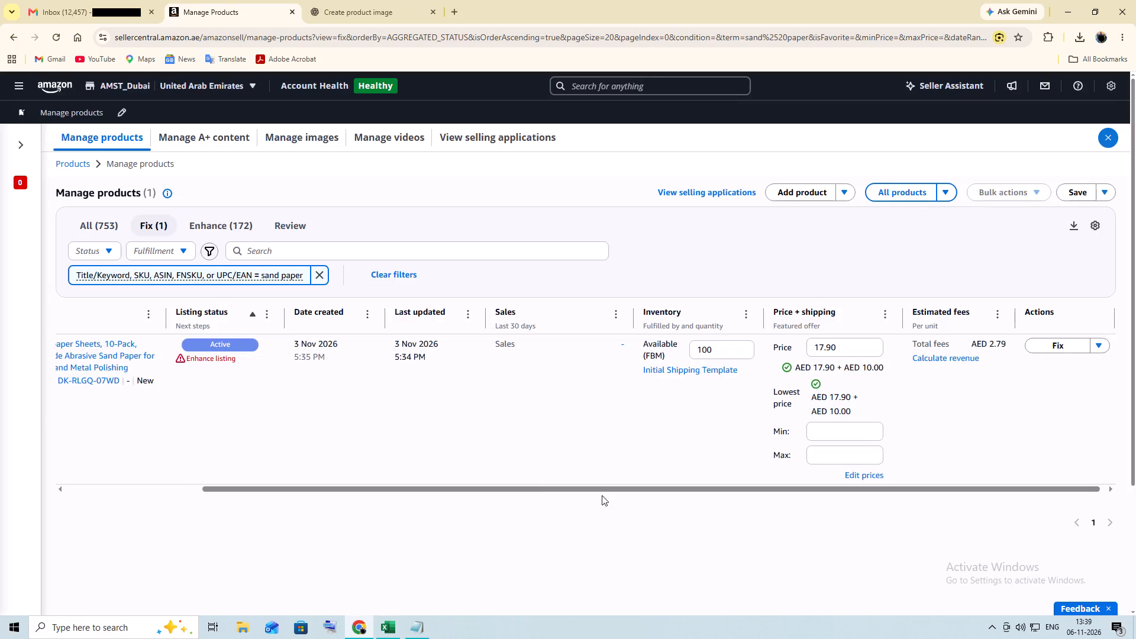
drag(493, 489, 234, 485)
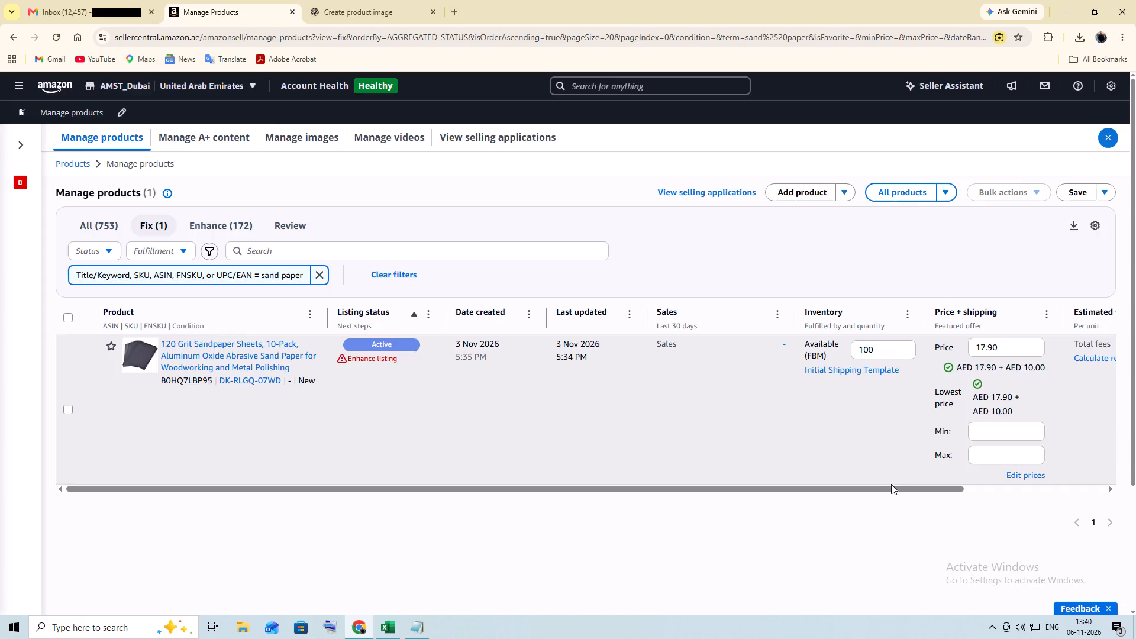
Repeat the deletion of the 120 Grit Sandpaper Sheets, 10-Pack listing and accept it again.
drag(885, 488, 1086, 492)
click(1090, 339)
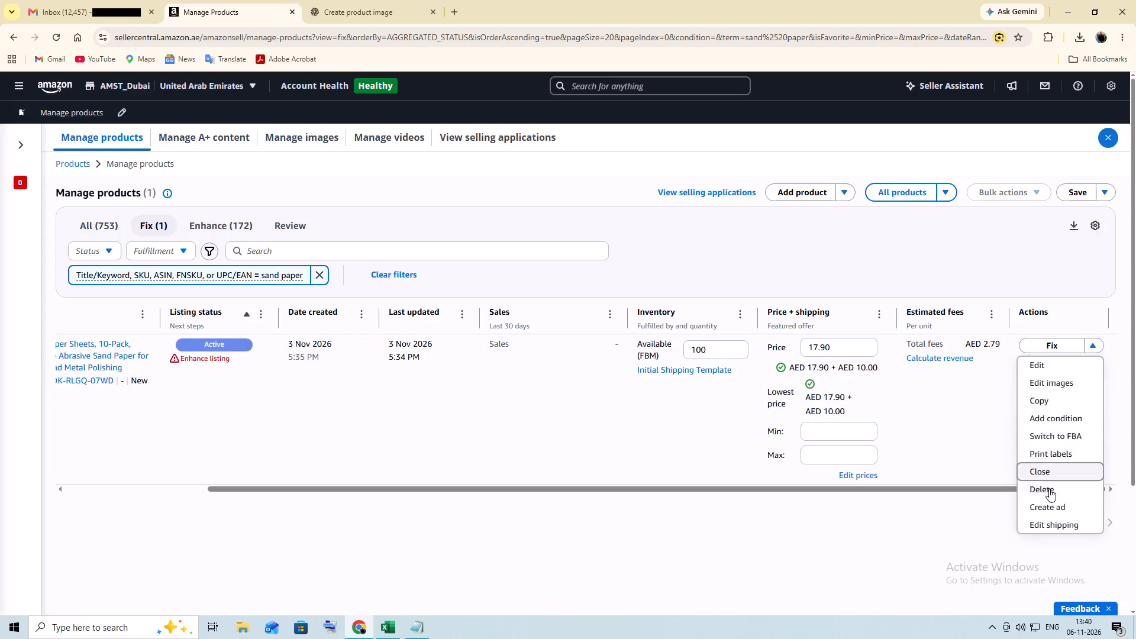
click(1049, 493)
click(689, 437)
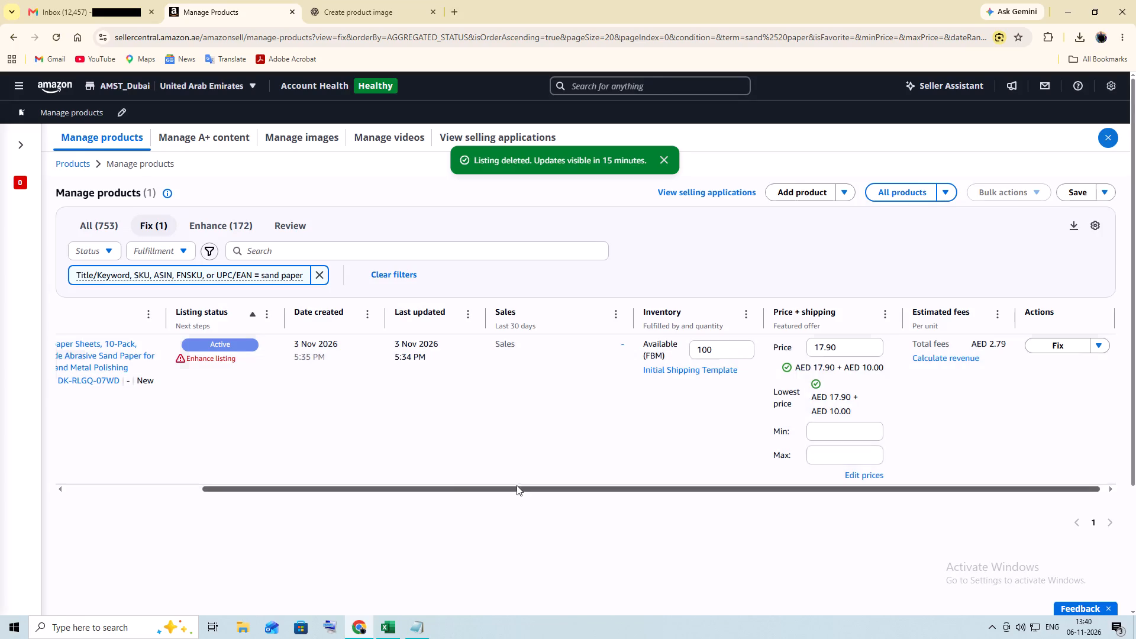
drag(517, 486, 228, 472)
click(327, 529)
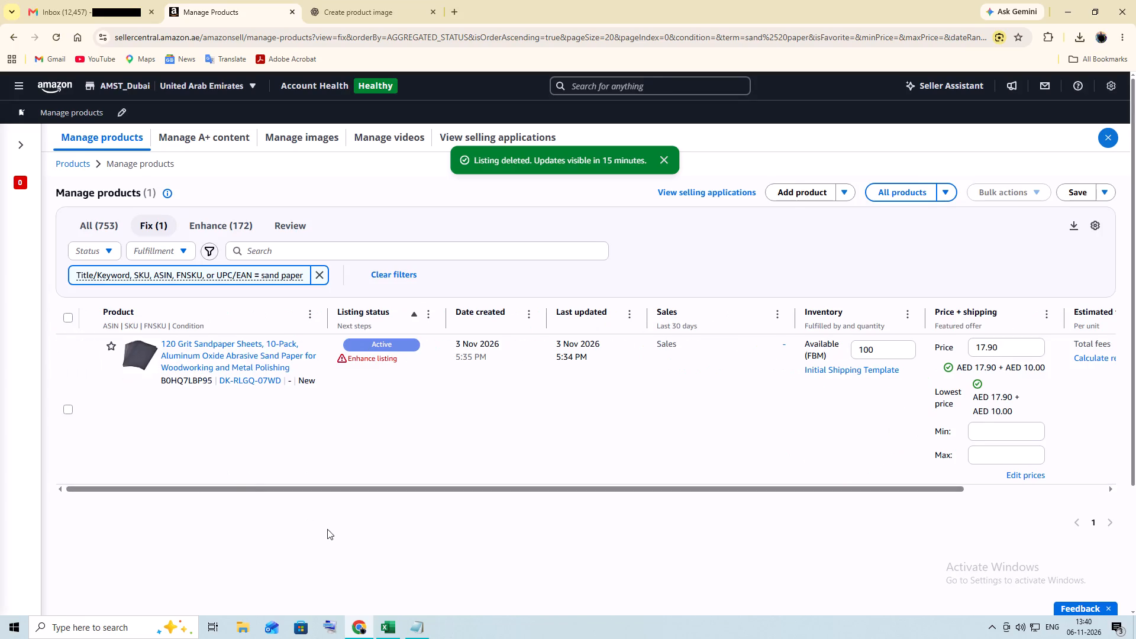
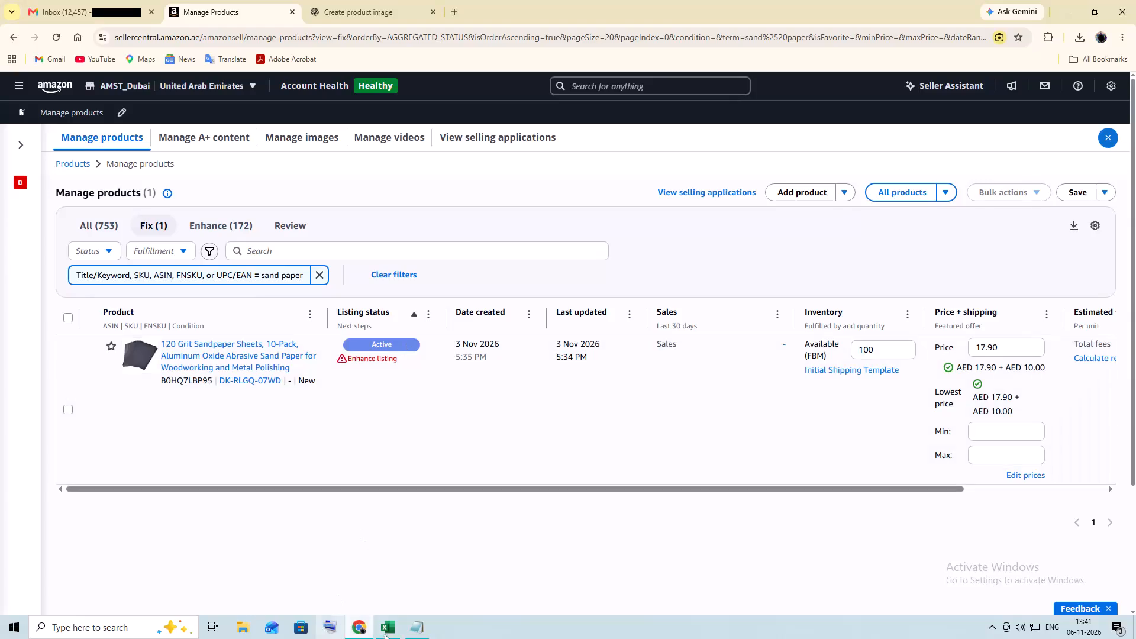
Switch to the Excel inventory stocklist and look through the in-stock item descriptions on the Chem and Physics sheets.
click(395, 628)
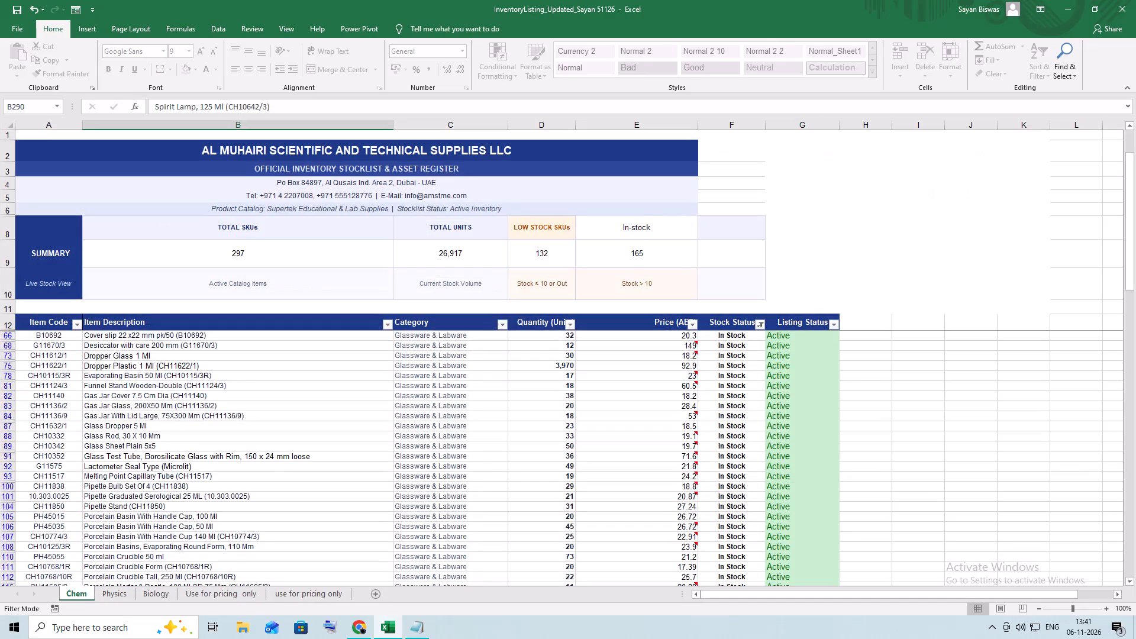
scroll(285, 454, down, 10)
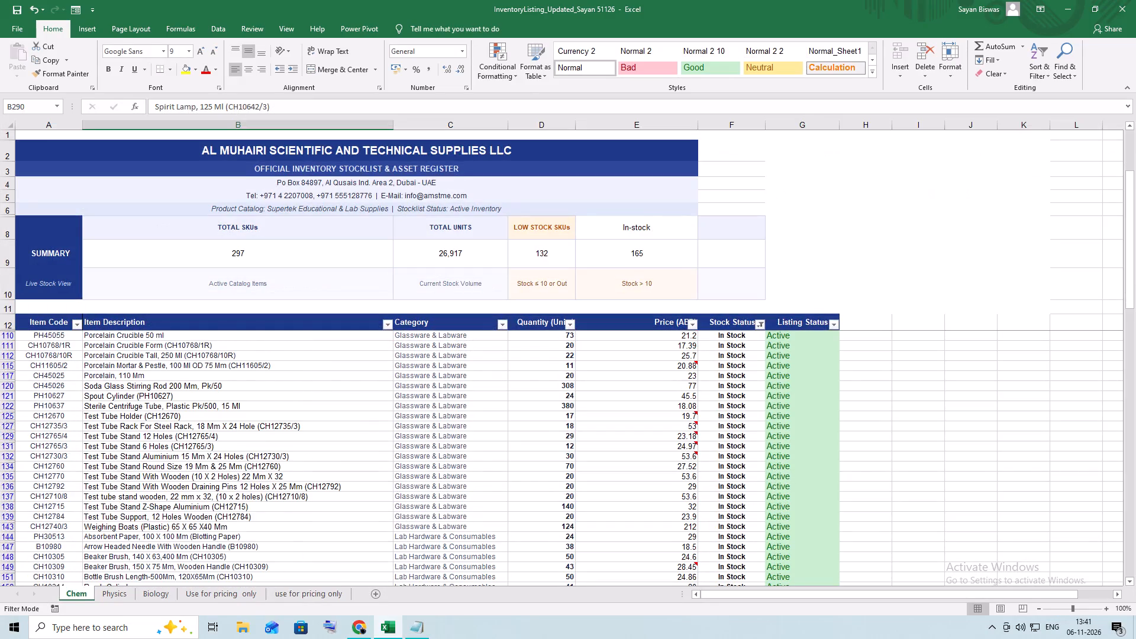
scroll(285, 454, down, 17)
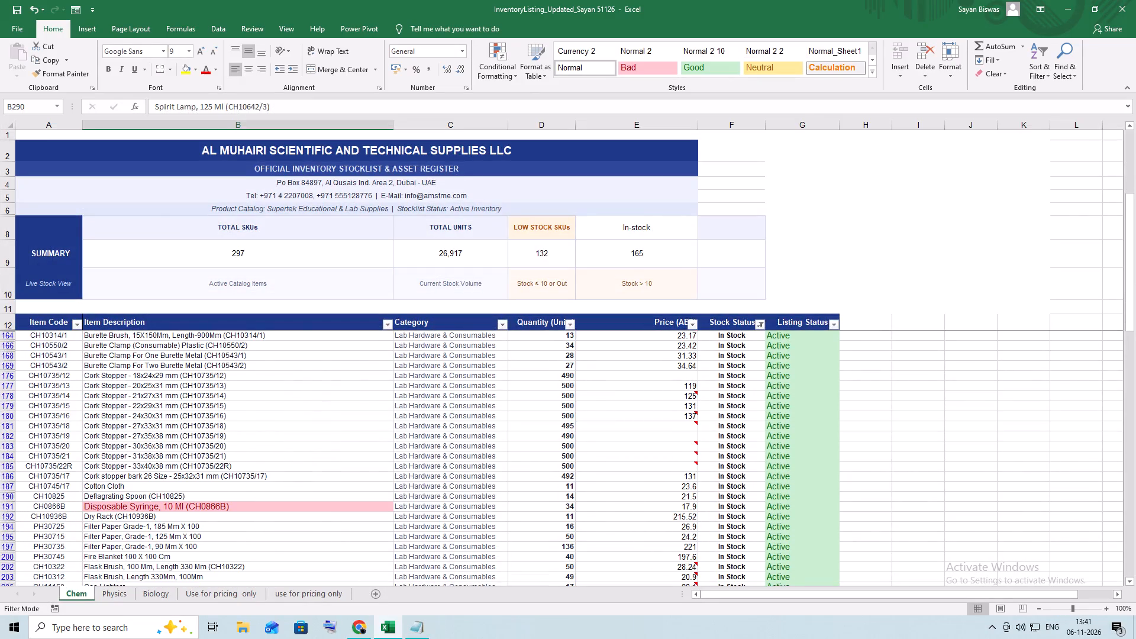
click(119, 591)
scroll(251, 506, down, 2)
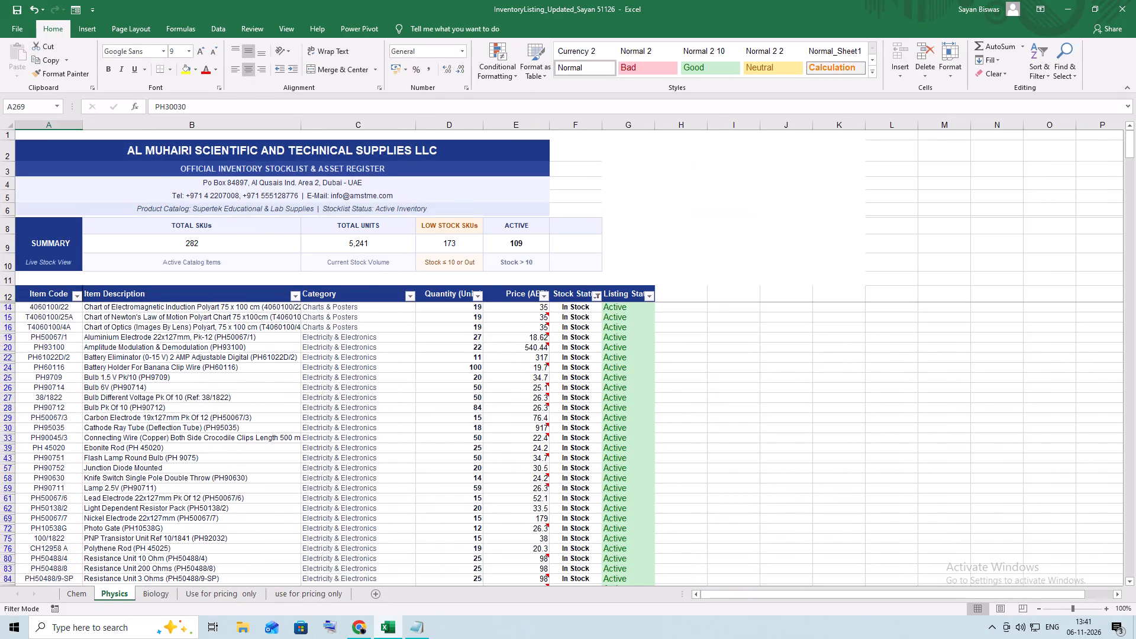
scroll(251, 506, down, 8)
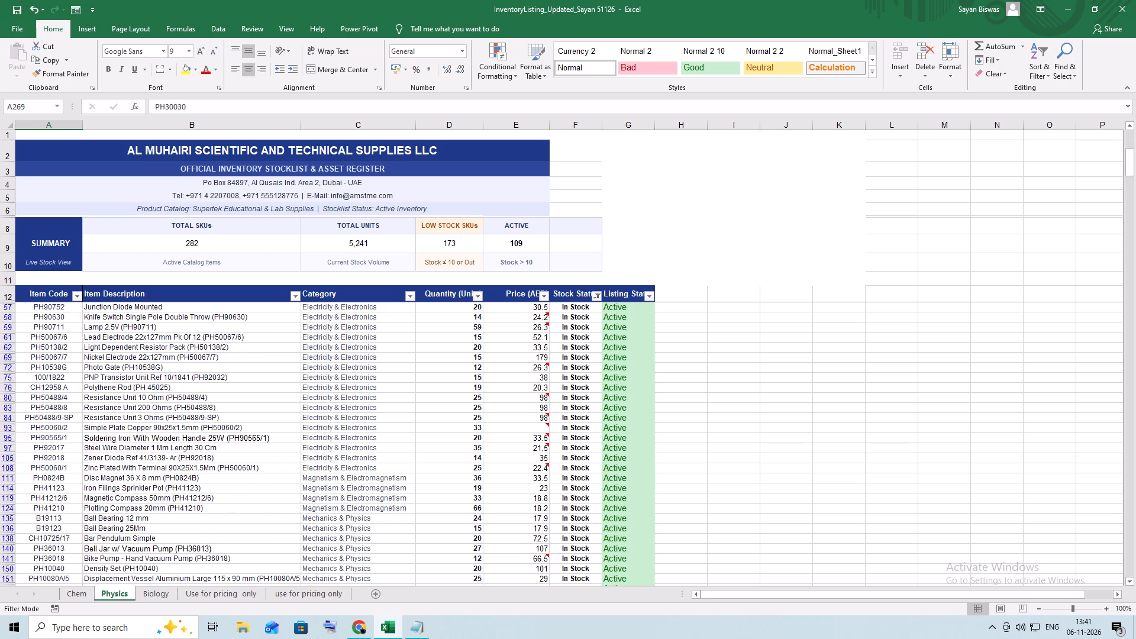
scroll(251, 506, down, 6)
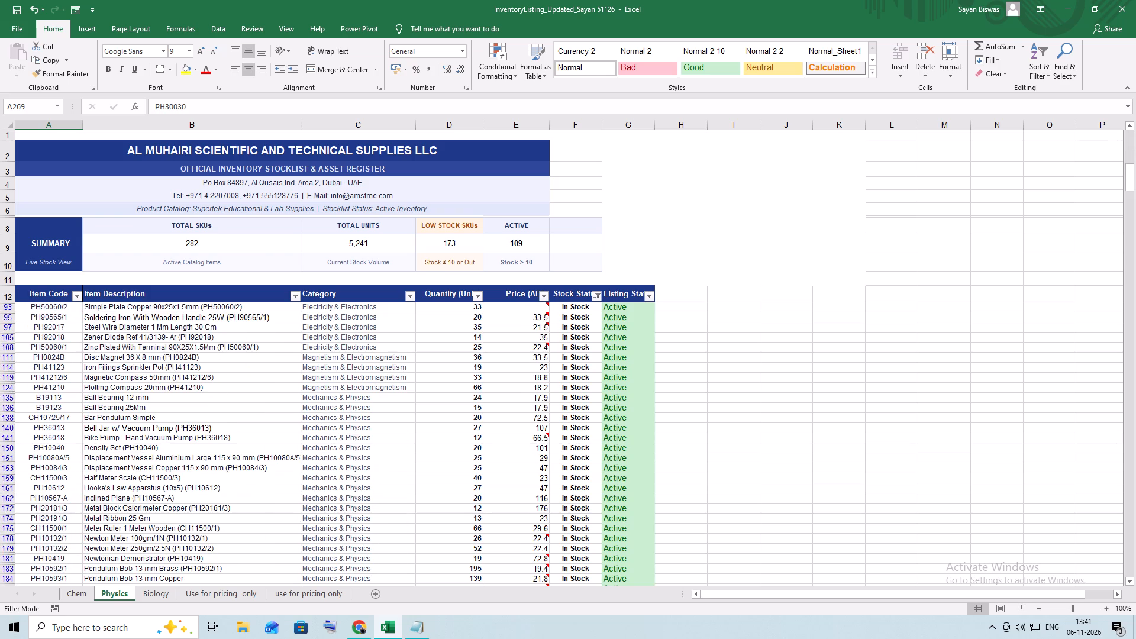
Search the Physics stocklist sheet for "sand".
key(ctrl+f)
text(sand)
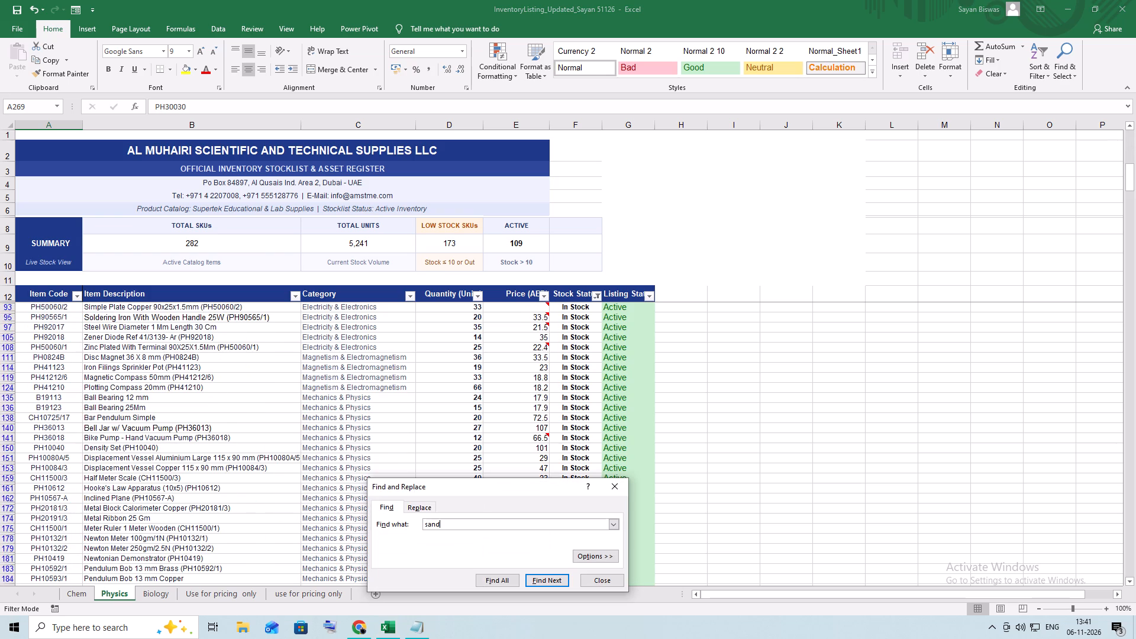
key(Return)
click(586, 347)
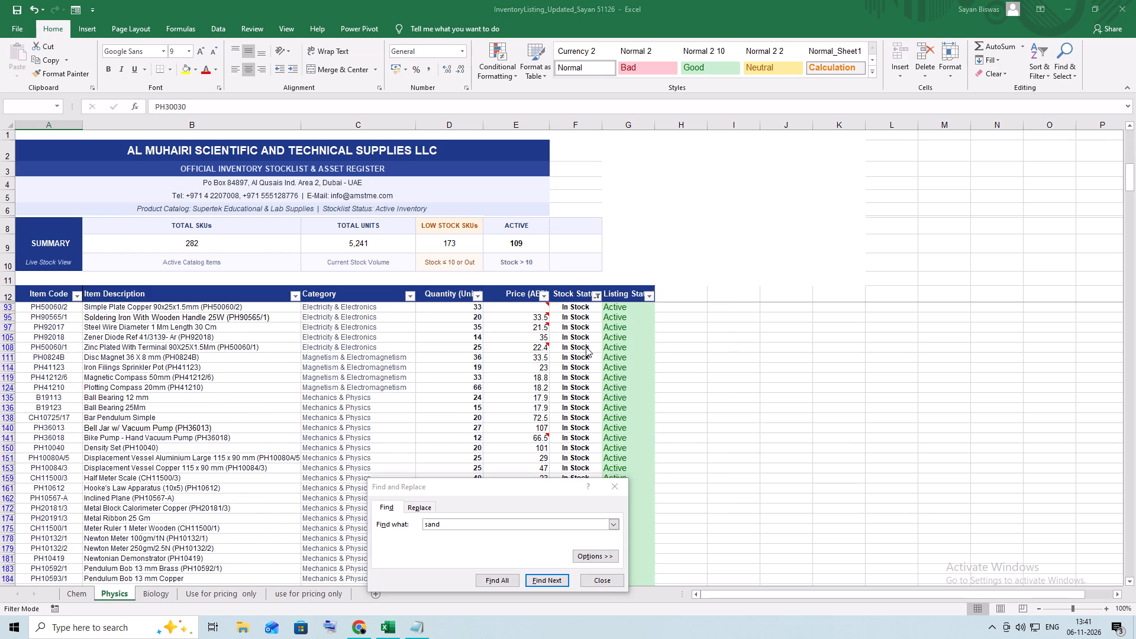
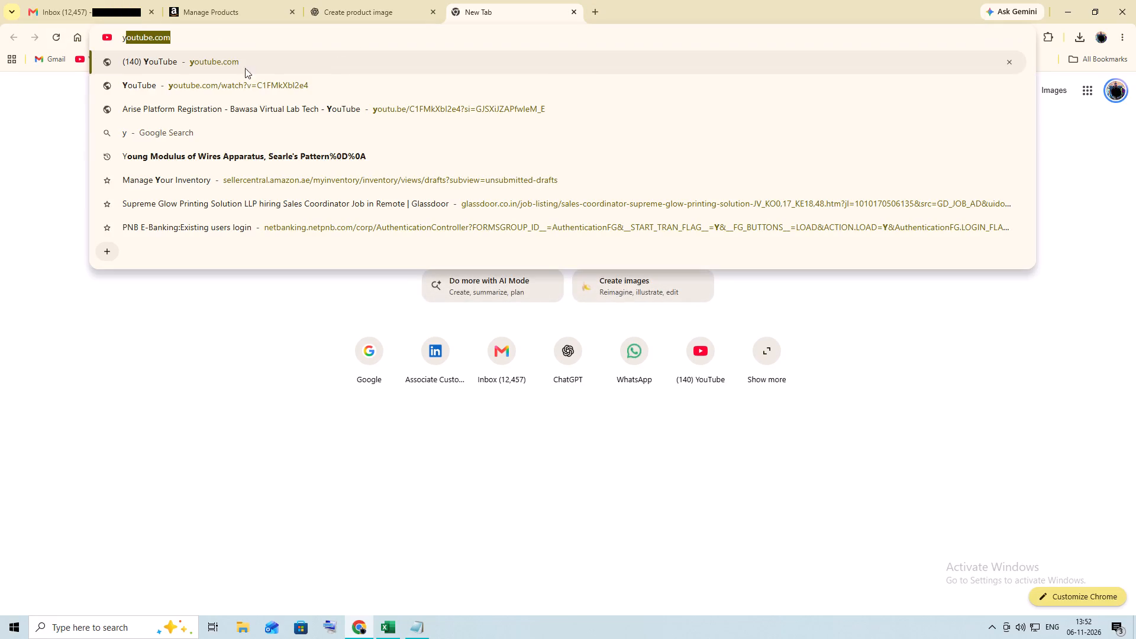
Open the YouTube home page in the new browser tab.
click(207, 62)
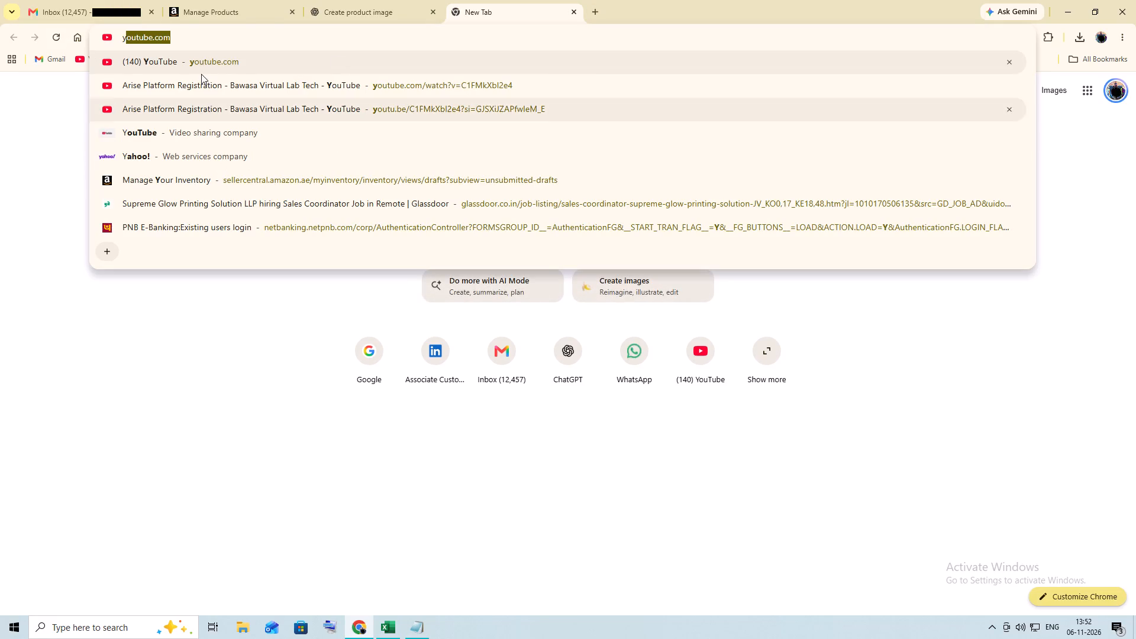
click(201, 67)
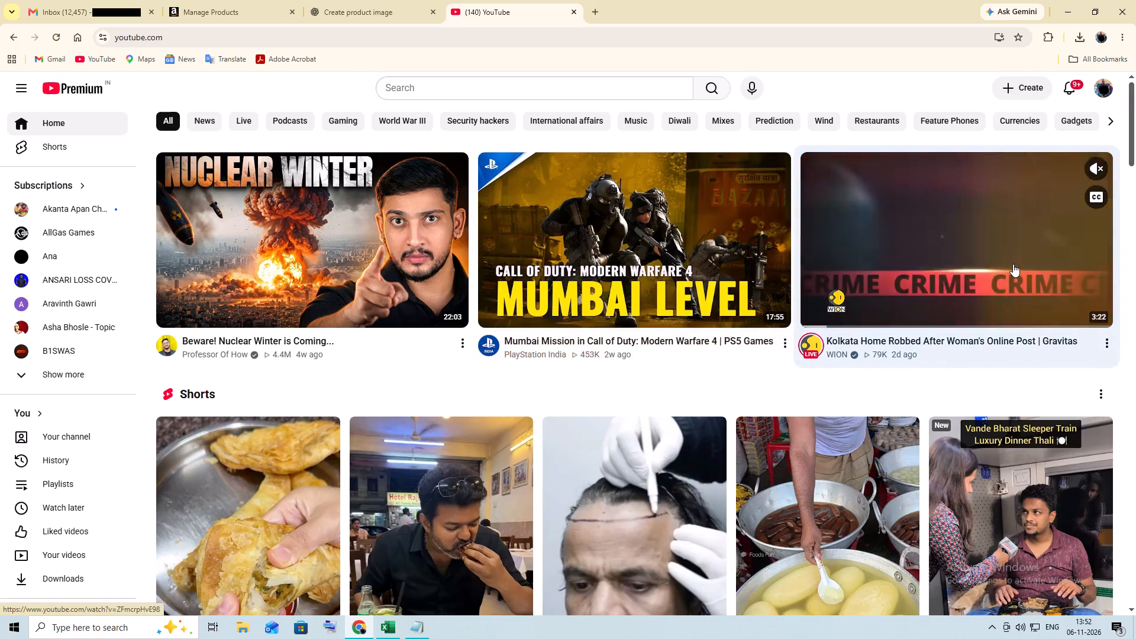
Browse YouTube Shorts from the Thalapathy Vijay eating food video, including its comments, through the next three videos in the feed.
scroll(503, 254, down, 3)
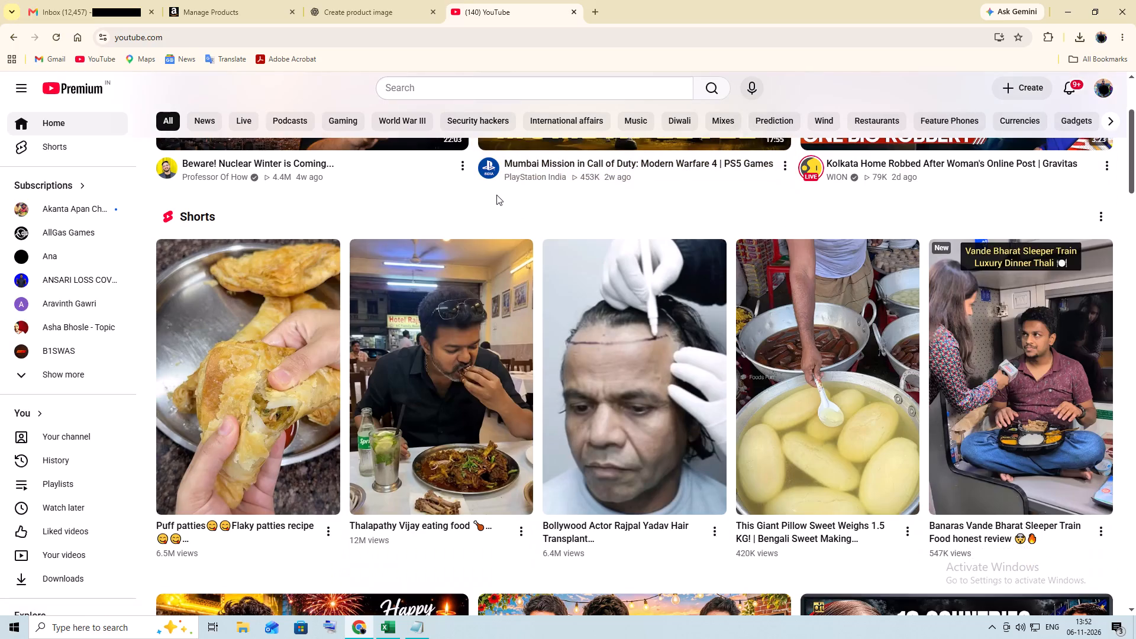
click(449, 356)
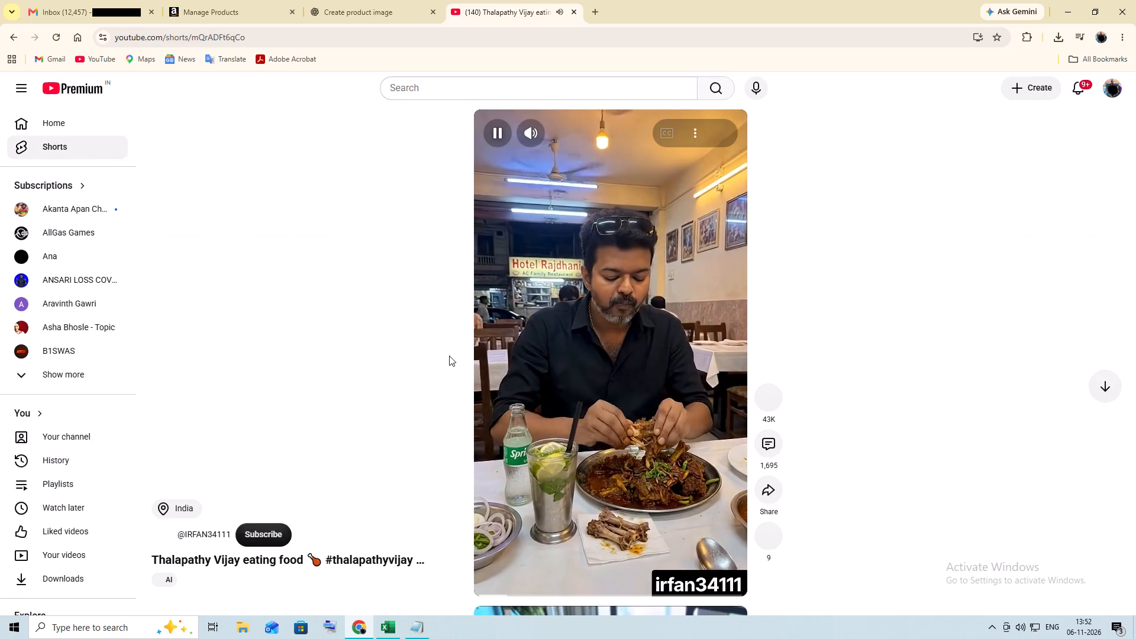
click(763, 440)
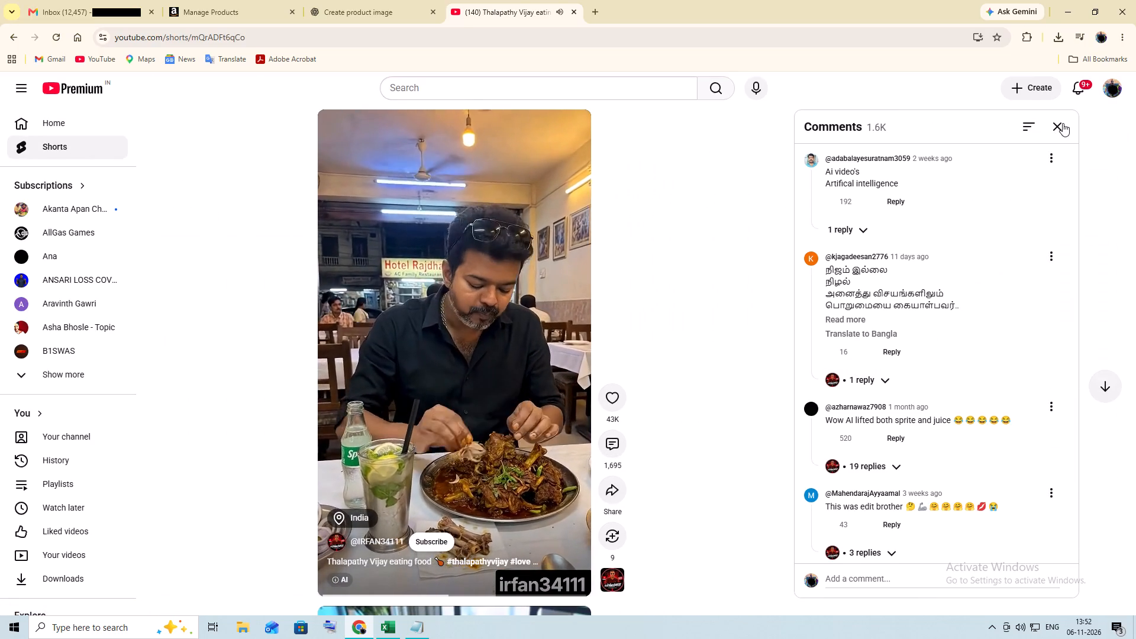
click(1063, 123)
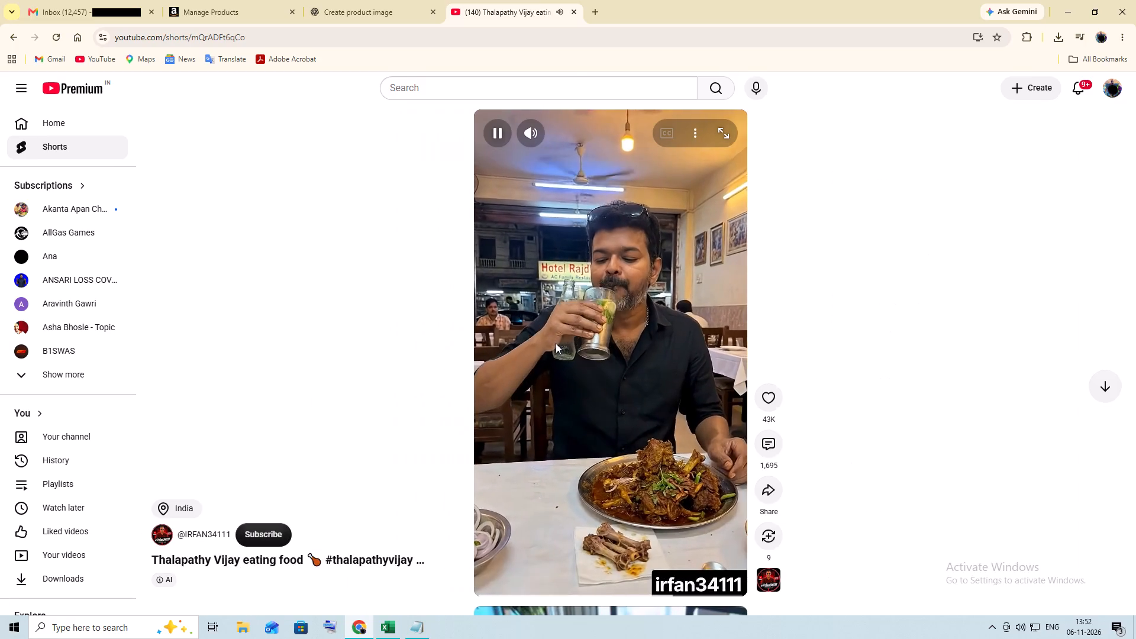
scroll(585, 338, down, 6)
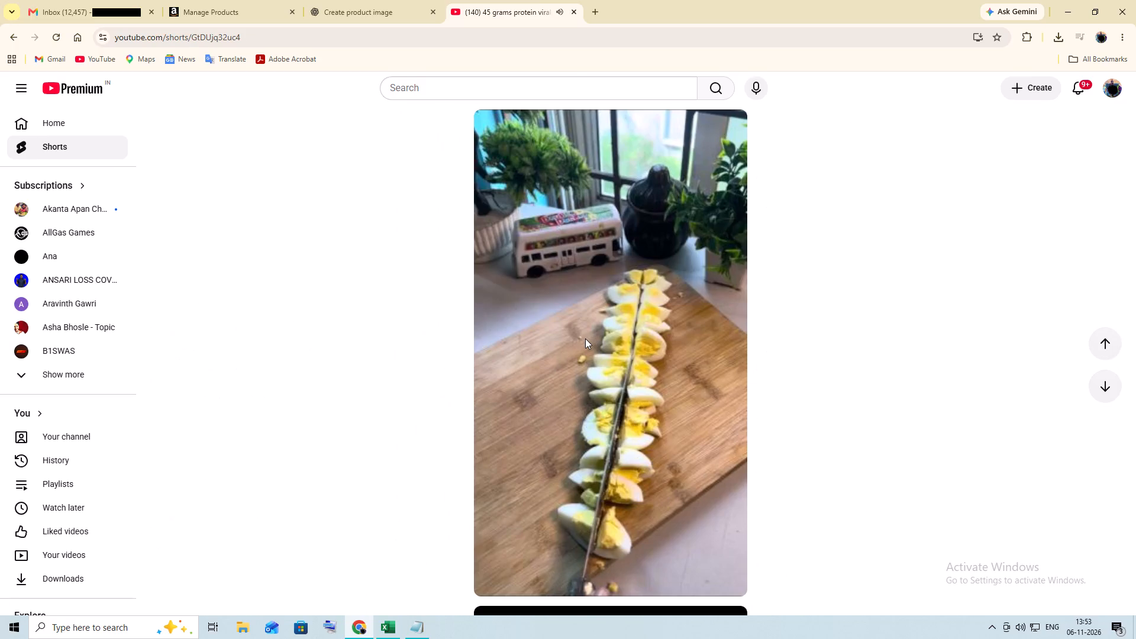
scroll(585, 338, down, 4)
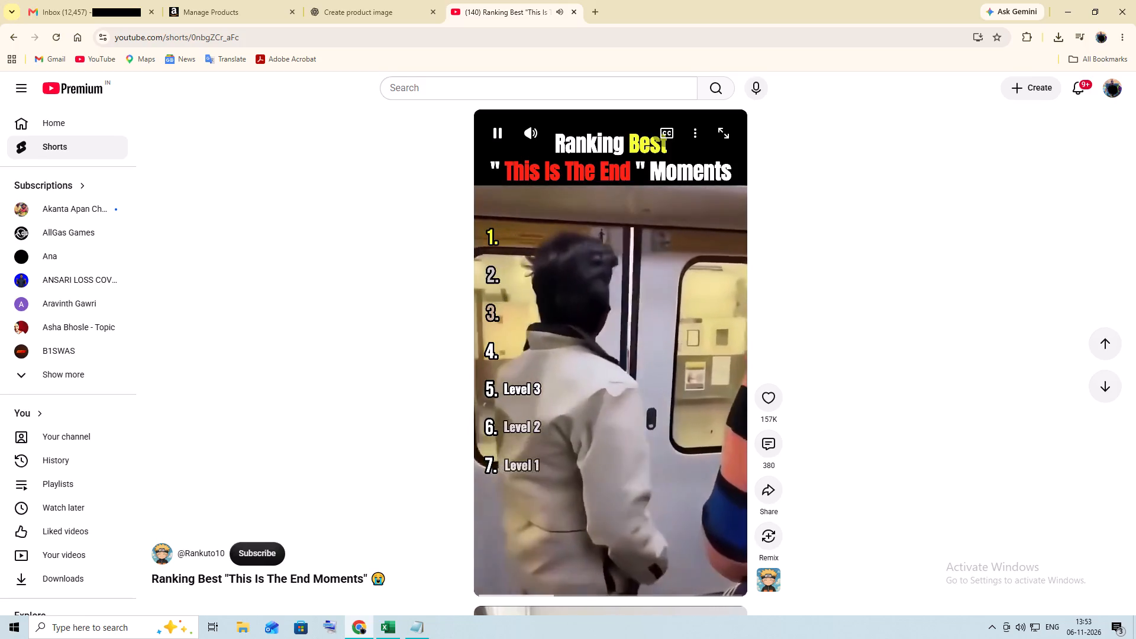
scroll(585, 338, down, 4)
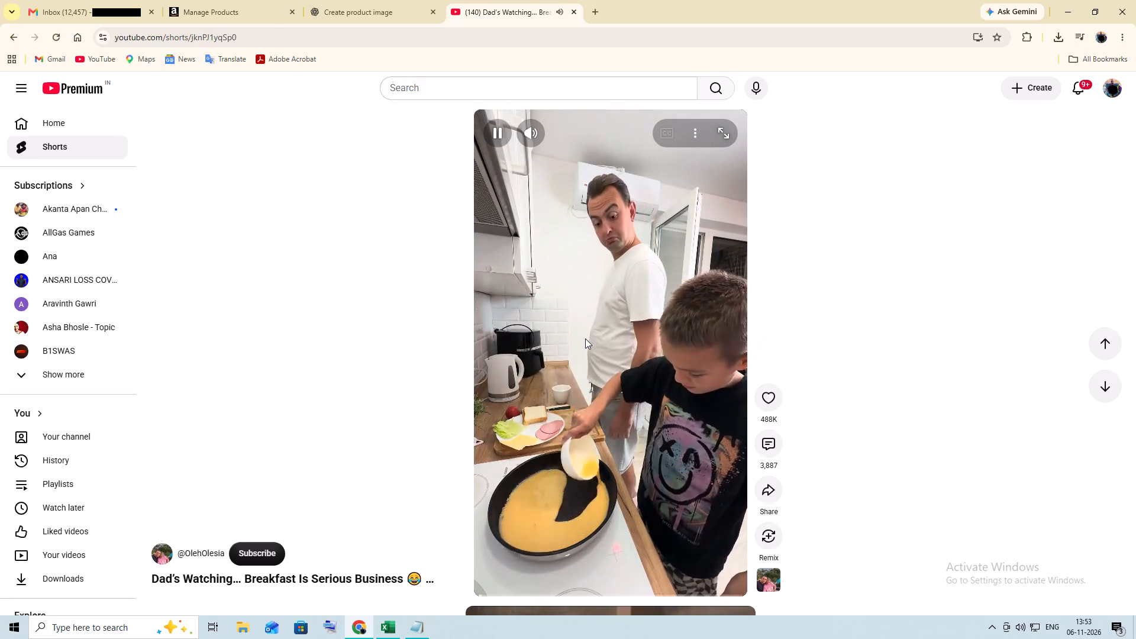